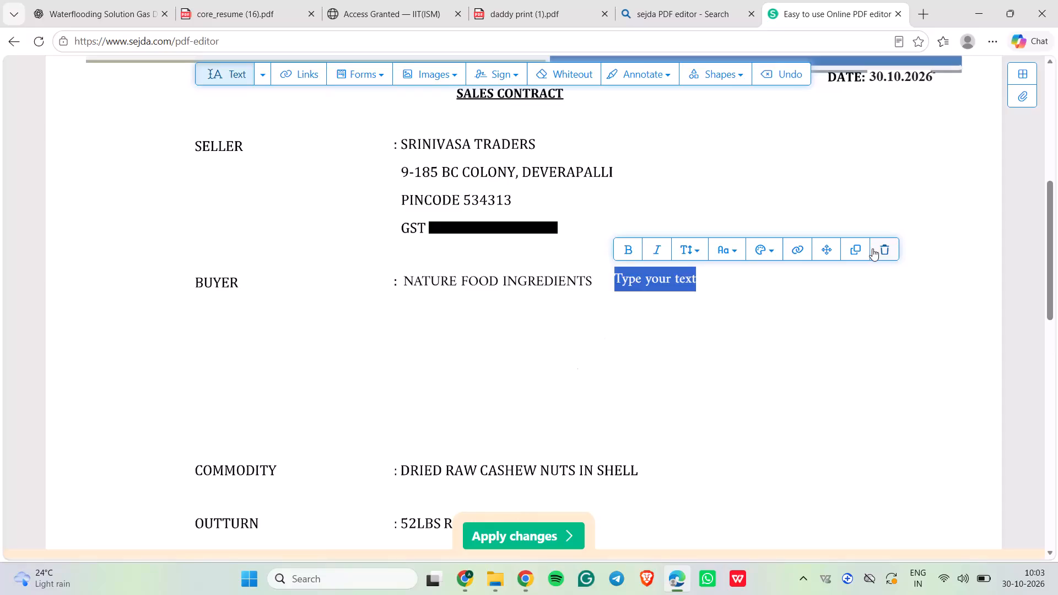
Delete the unused placeholder text box beside NATURE FOOD INGREDIENTS in the buyer section.
left_click(872, 248)
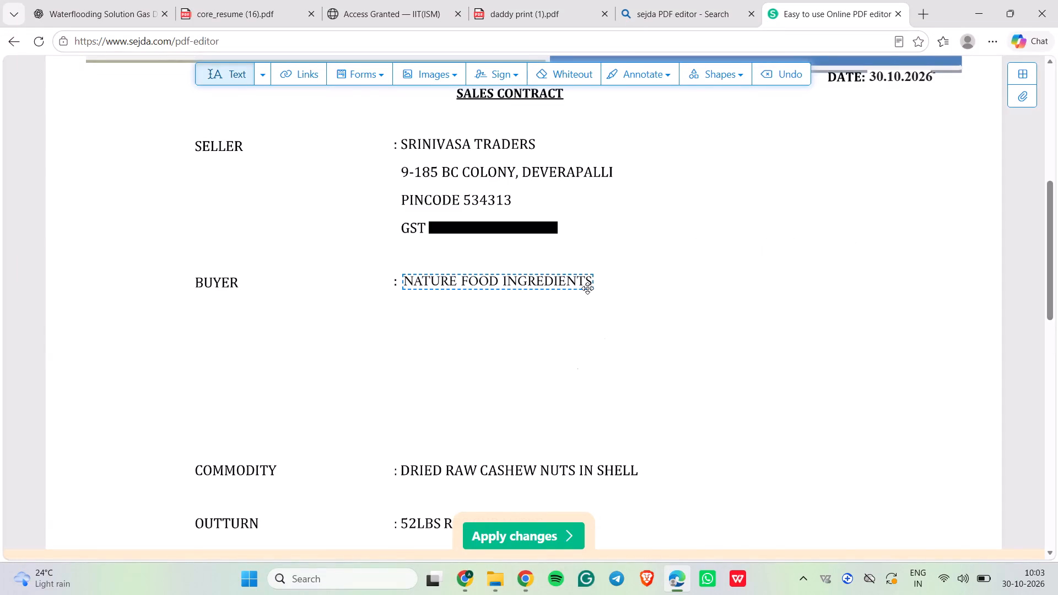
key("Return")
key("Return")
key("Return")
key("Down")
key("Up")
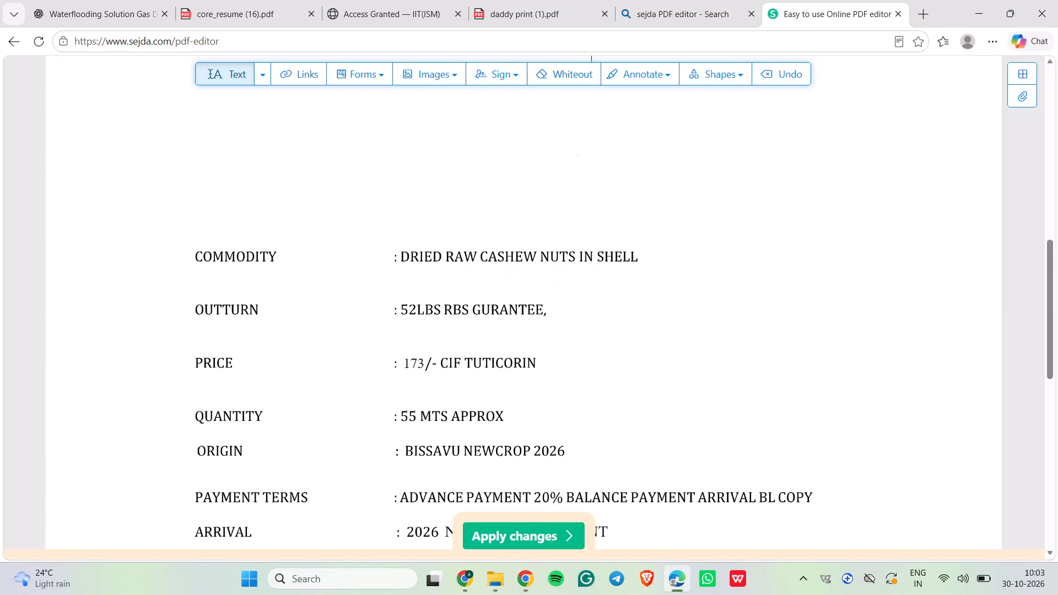
Add a text box beneath NATURE FOOD INGREDIENTS and enter the buyer's building number followed by a comma.
scroll(587, 288, "up", 4)
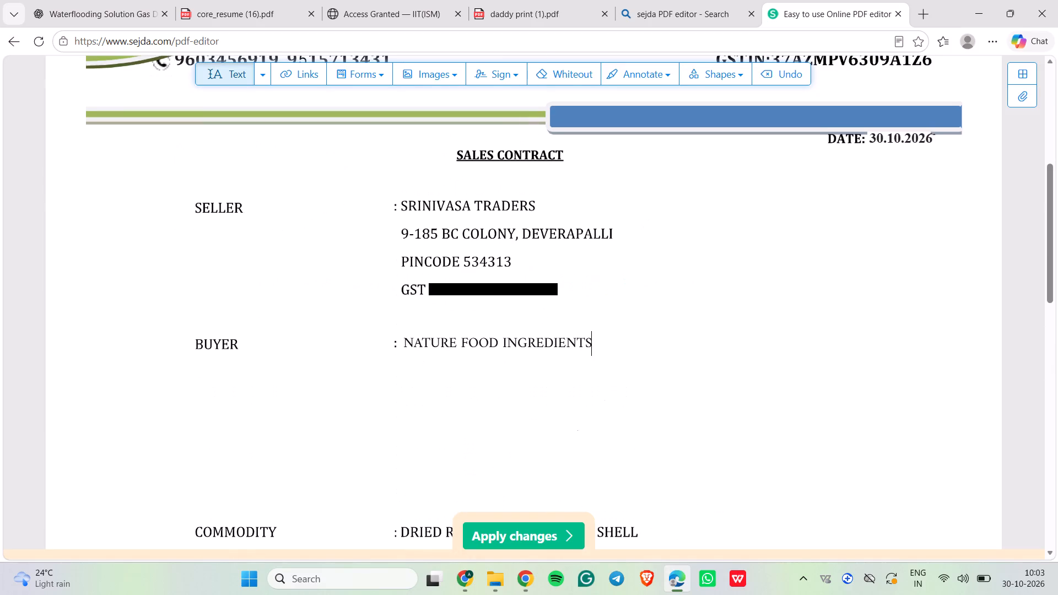
left_click(406, 370)
left_click(406, 385)
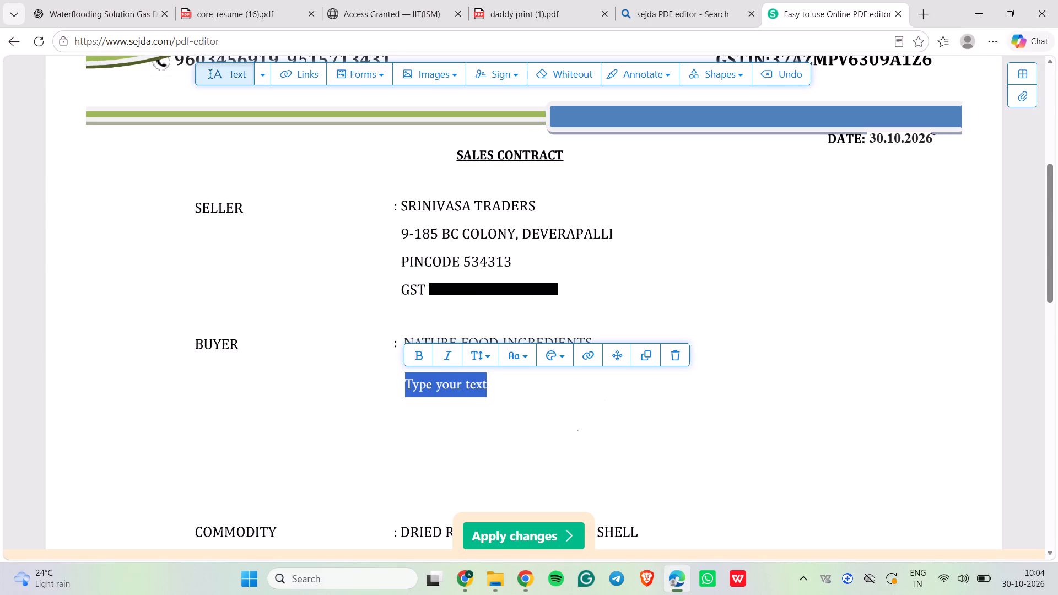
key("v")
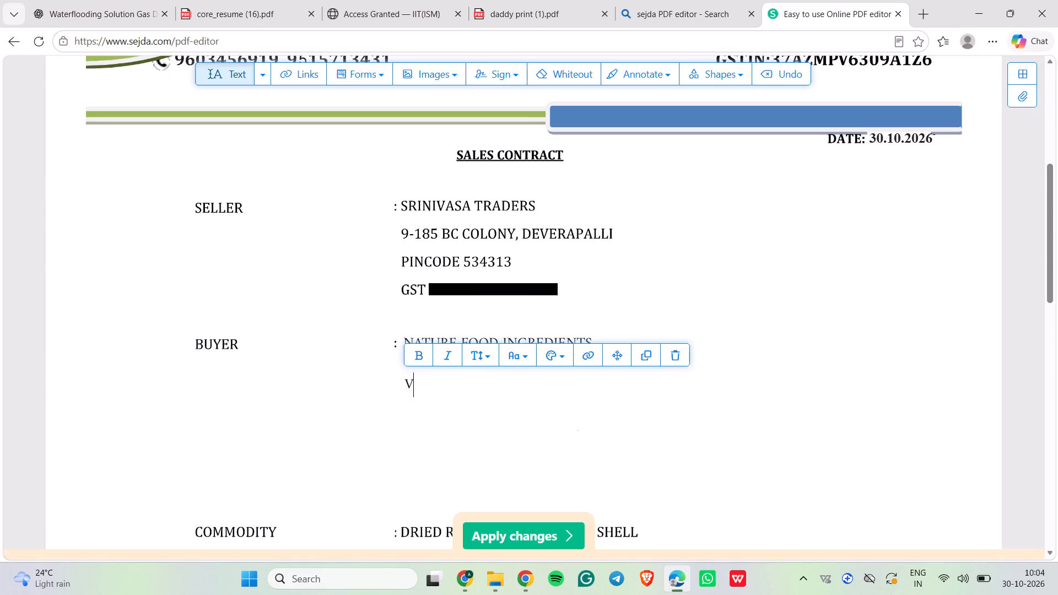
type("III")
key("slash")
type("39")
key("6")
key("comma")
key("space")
Replace SHIPMENT with ENDING in the ARRIVAL line of the sales contract.
scroll(512, 408, "down", 6)
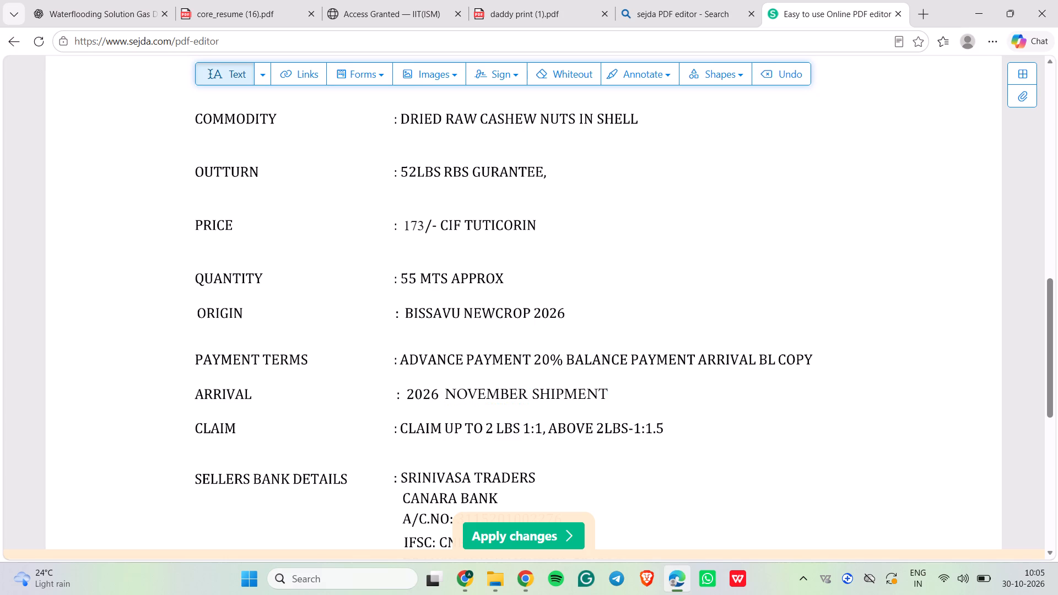
left_click(506, 393)
left_click(528, 392)
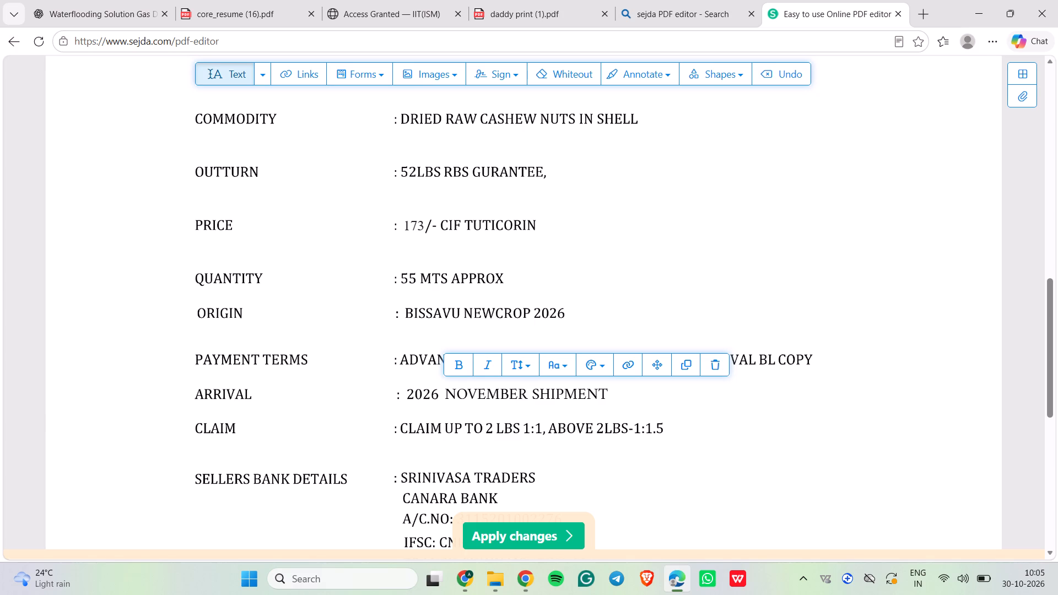
left_click_drag(535, 396, 607, 399)
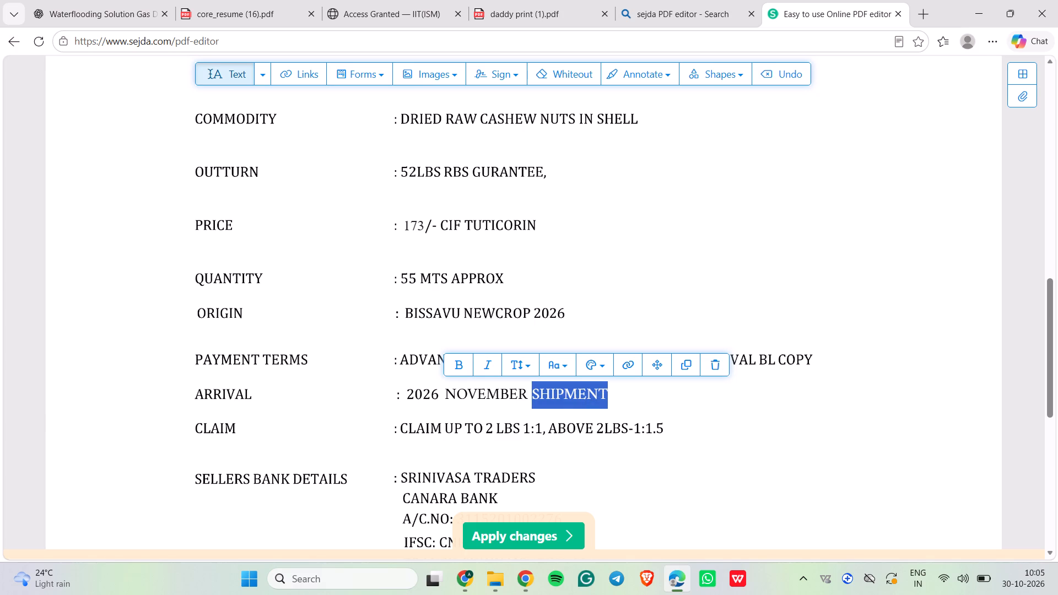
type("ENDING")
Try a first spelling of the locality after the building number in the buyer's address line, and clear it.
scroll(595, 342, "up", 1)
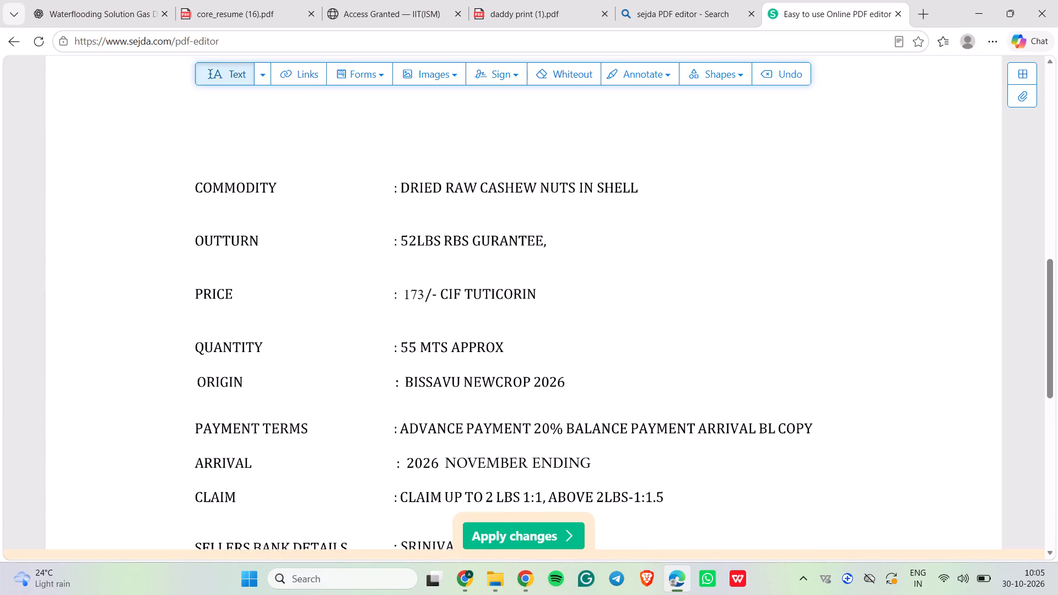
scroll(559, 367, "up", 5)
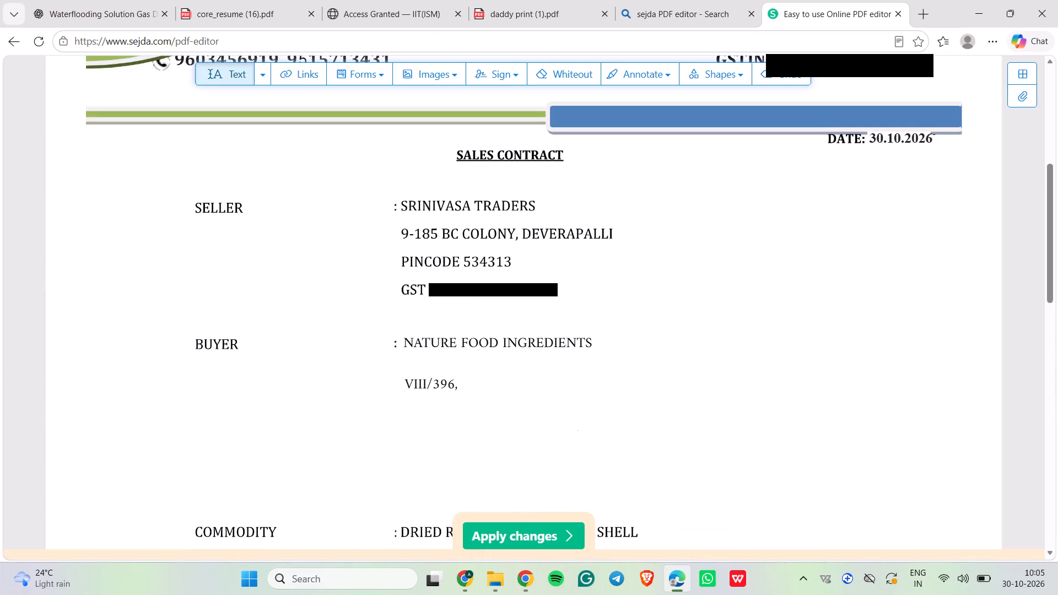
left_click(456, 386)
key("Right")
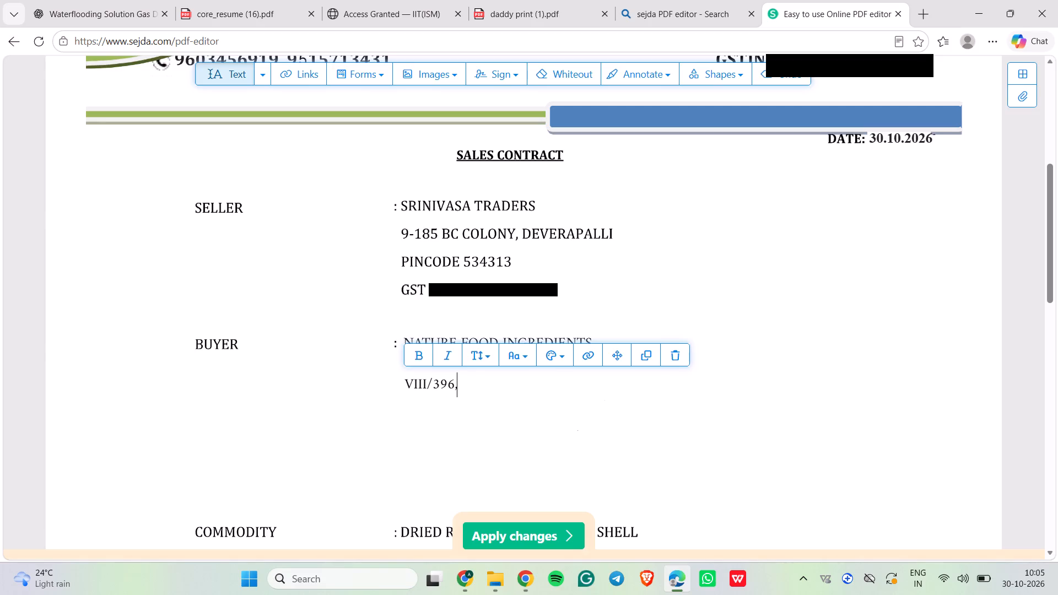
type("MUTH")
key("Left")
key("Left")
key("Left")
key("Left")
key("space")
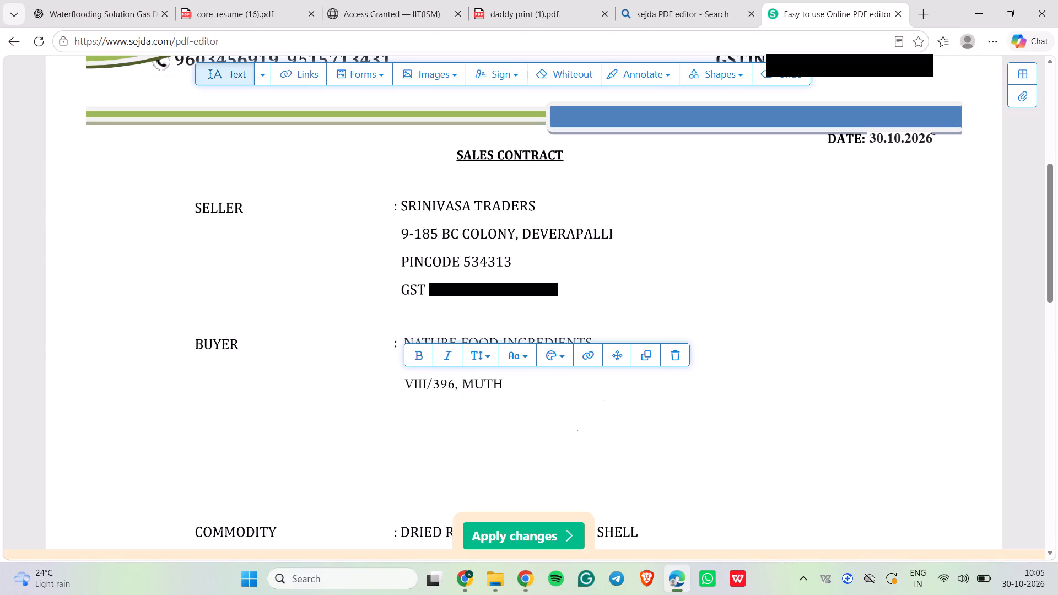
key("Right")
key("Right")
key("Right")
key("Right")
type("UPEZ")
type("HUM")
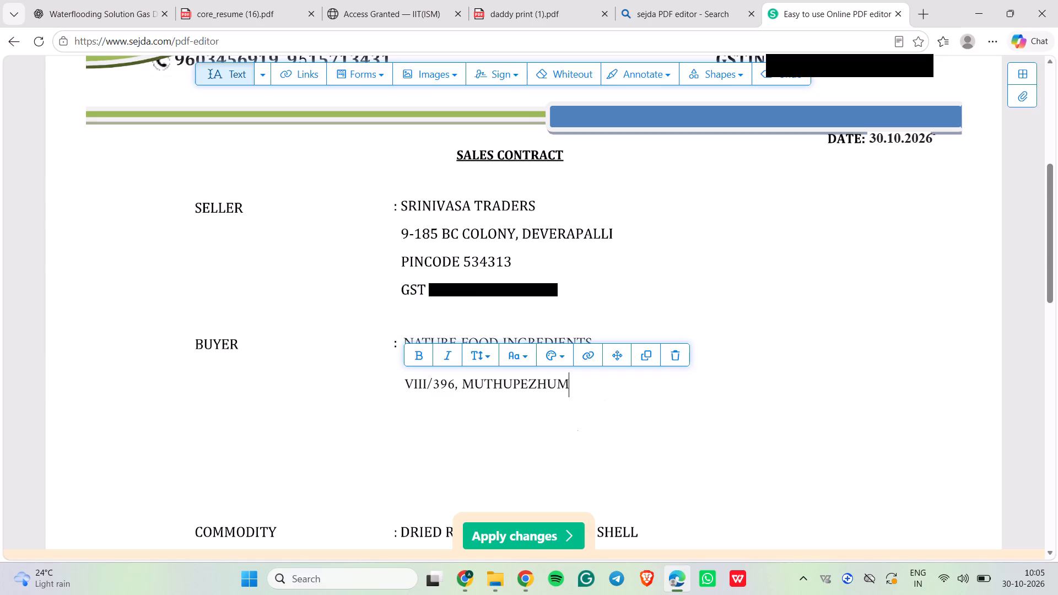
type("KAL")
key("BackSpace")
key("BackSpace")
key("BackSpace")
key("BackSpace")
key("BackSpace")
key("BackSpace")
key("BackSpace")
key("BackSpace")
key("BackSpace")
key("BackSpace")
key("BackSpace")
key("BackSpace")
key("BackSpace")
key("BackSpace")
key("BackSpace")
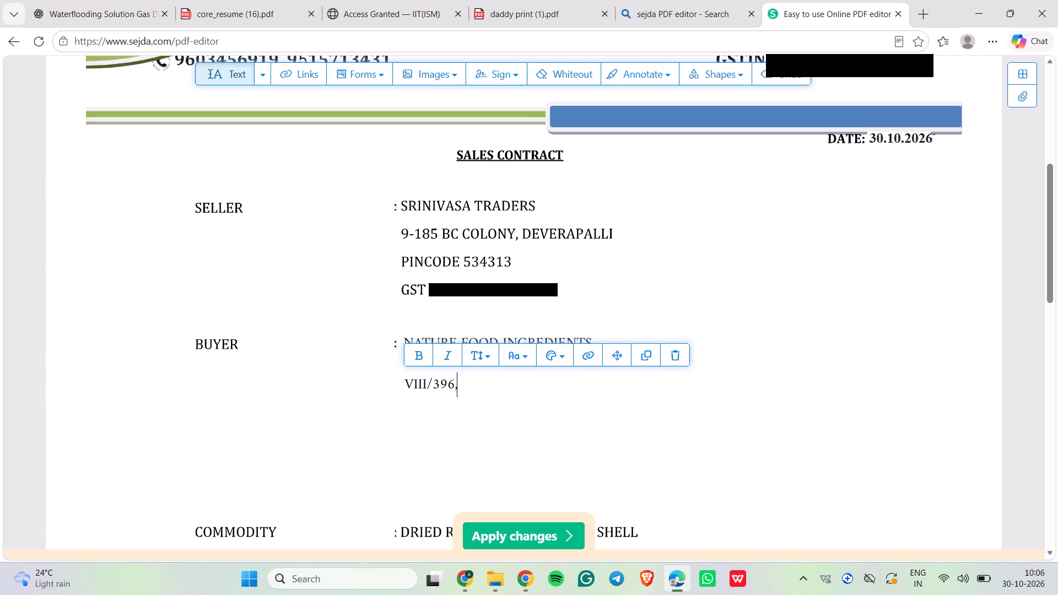
Enter the locality name after the building number in the buyer's address line, separated by a comma and a space.
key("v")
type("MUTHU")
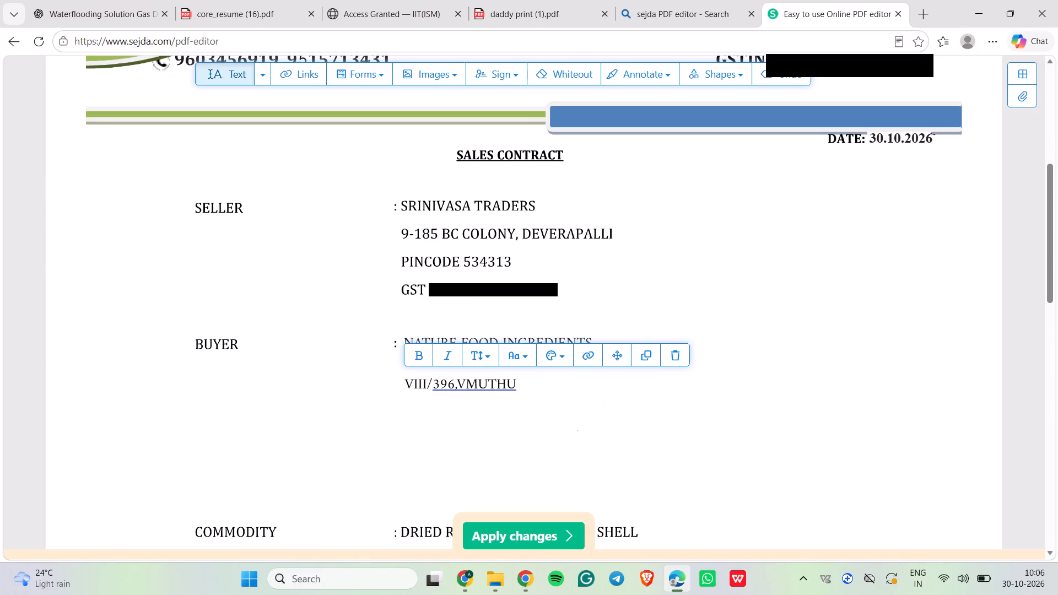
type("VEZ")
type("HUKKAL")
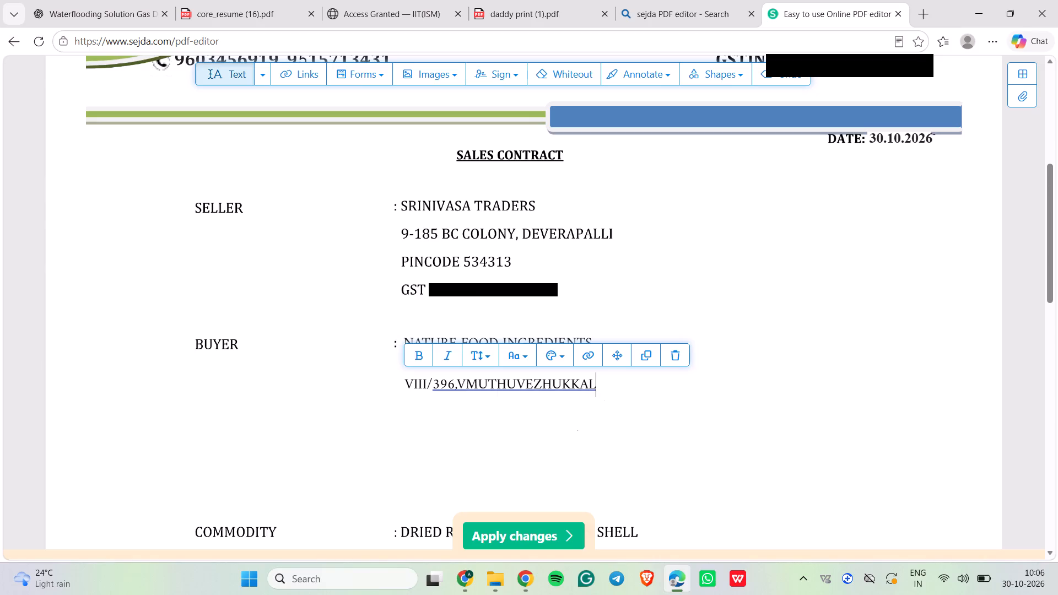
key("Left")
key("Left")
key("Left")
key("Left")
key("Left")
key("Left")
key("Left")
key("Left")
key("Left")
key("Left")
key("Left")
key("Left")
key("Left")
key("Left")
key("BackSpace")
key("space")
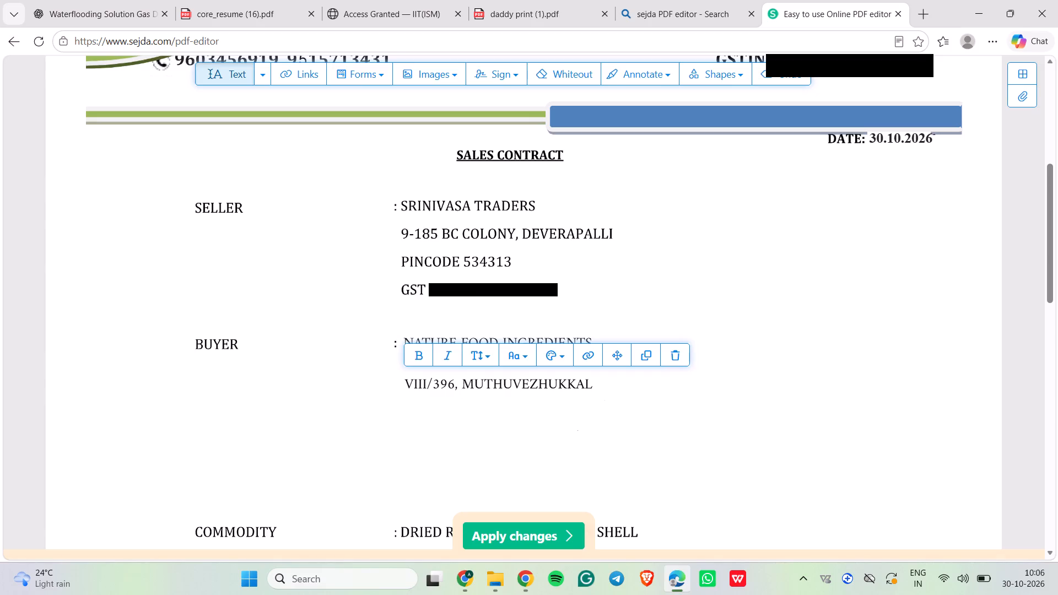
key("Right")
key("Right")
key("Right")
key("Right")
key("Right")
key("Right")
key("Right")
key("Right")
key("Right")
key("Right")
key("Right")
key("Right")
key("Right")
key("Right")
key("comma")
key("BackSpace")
Move the building number and locality line up directly beneath NATURE FOOD INGREDIENTS, aligned with its left edge.
left_click(617, 361)
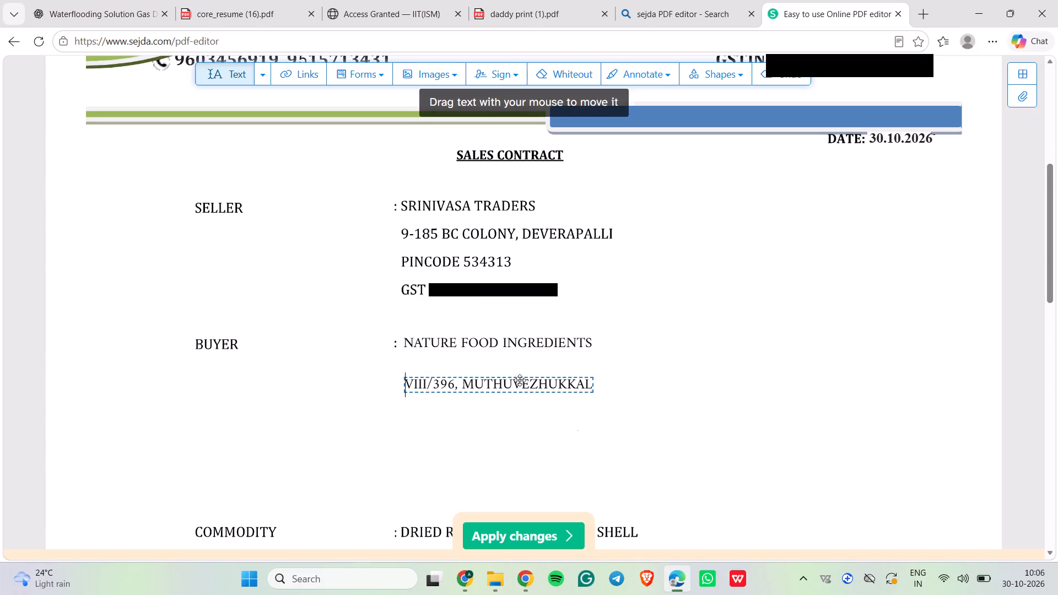
left_click_drag(514, 383, 512, 361)
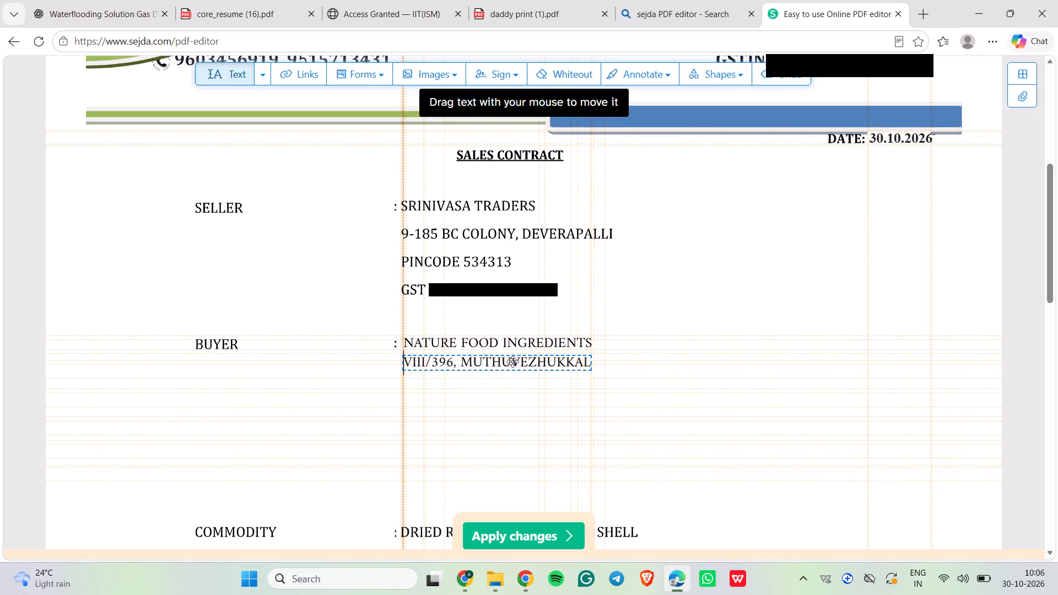
left_click_drag(512, 361, 511, 361)
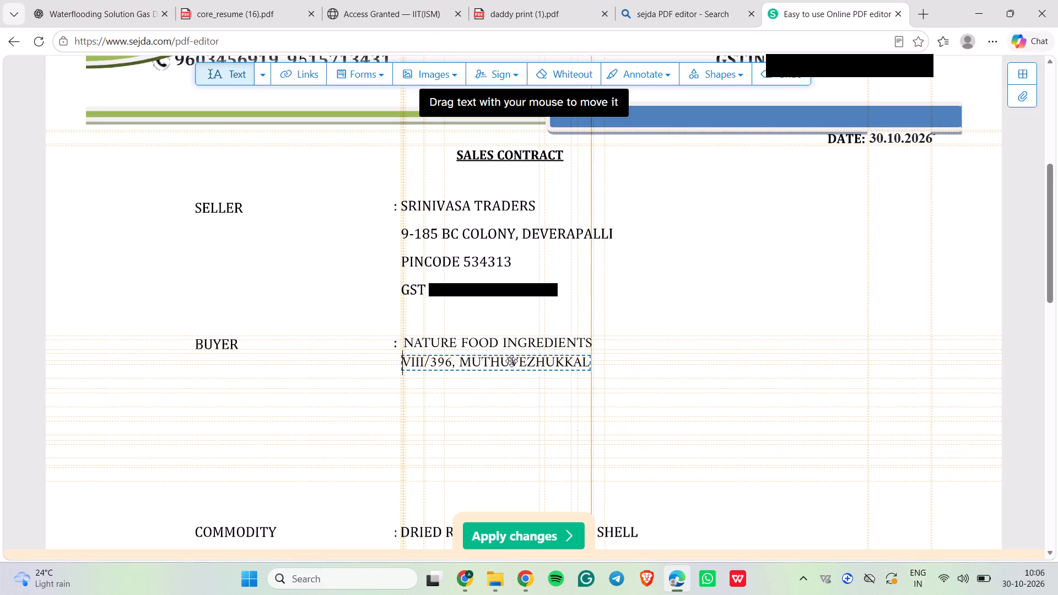
left_click_drag(511, 361, 511, 366)
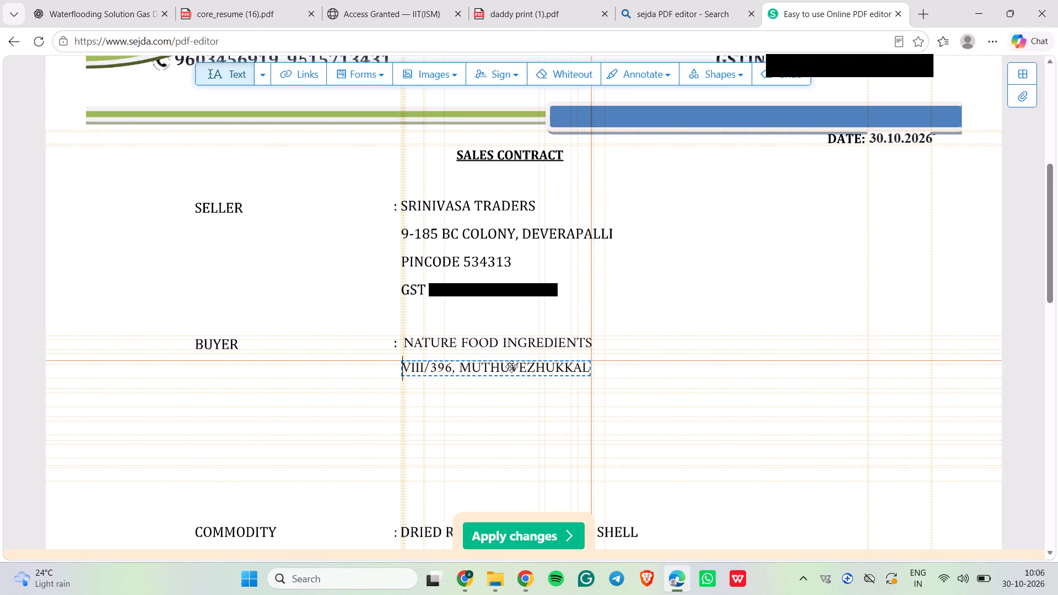
left_click_drag(511, 366, 514, 368)
left_click(631, 420)
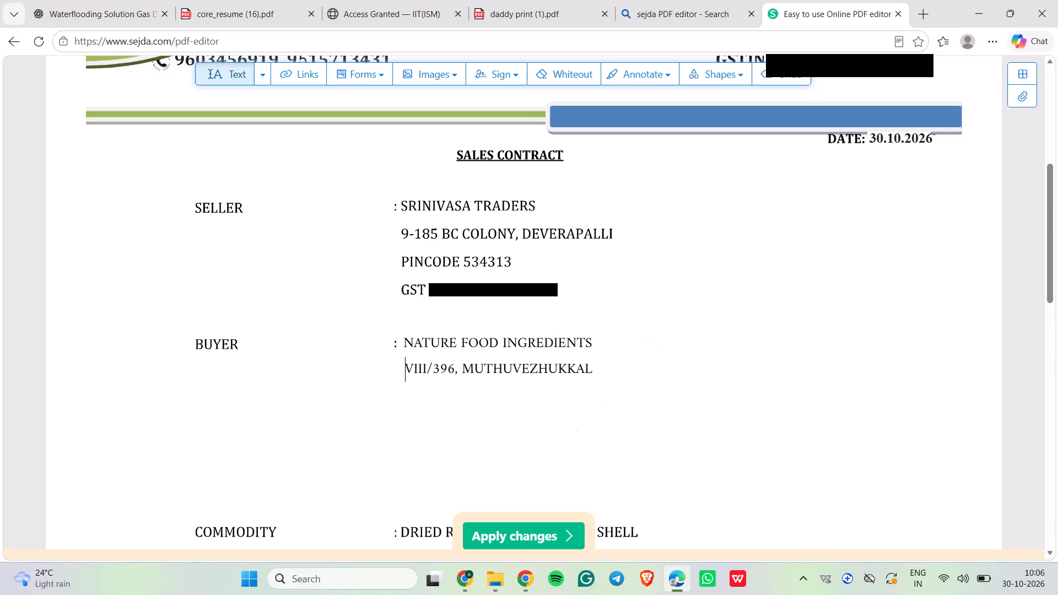
Add a text box below the building number and locality line and enter the buyer's district name, a comma and the postal code.
left_click(414, 402)
left_click(407, 409)
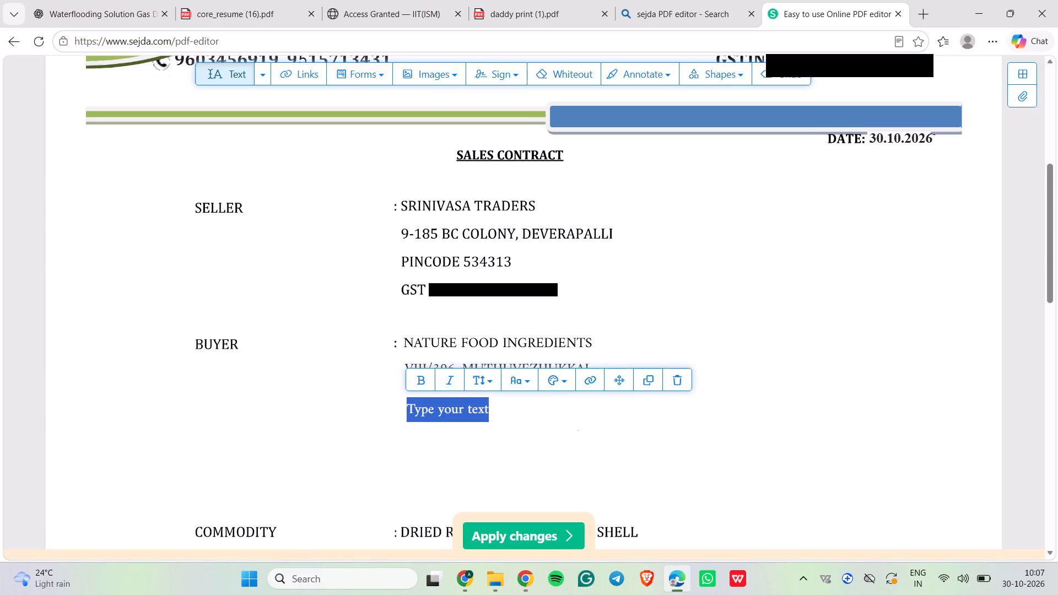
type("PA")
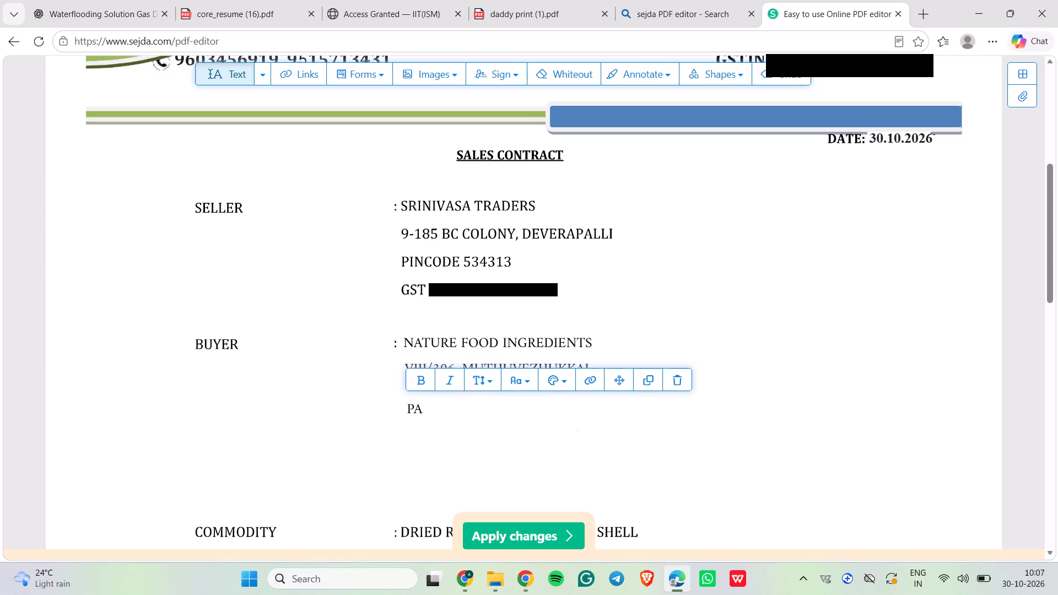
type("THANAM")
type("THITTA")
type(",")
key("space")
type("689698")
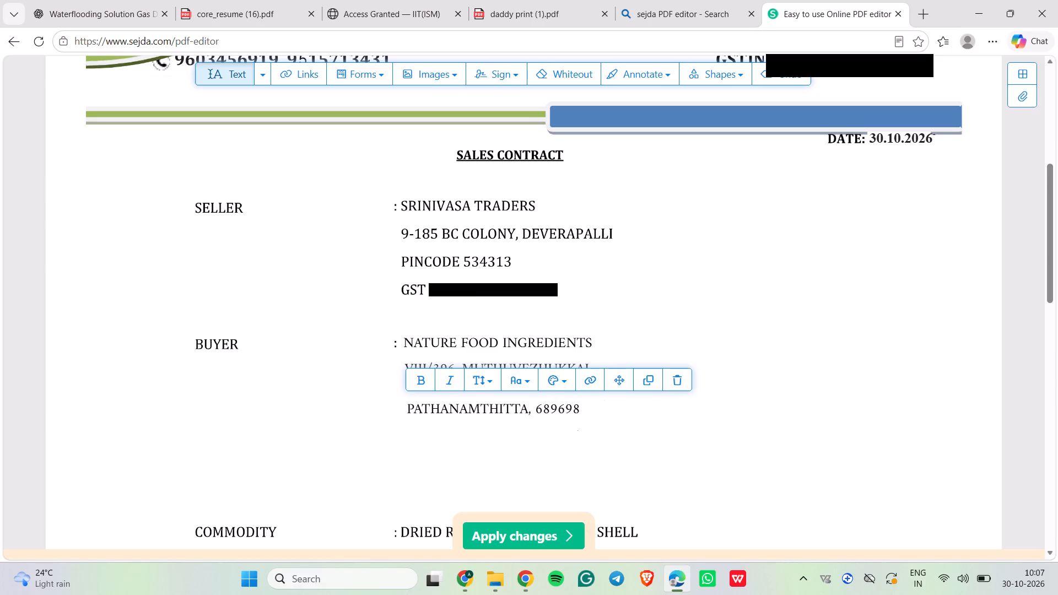
Move the district and postal code line up beneath the locality line, matching the spacing of the buyer lines above.
left_click(625, 383)
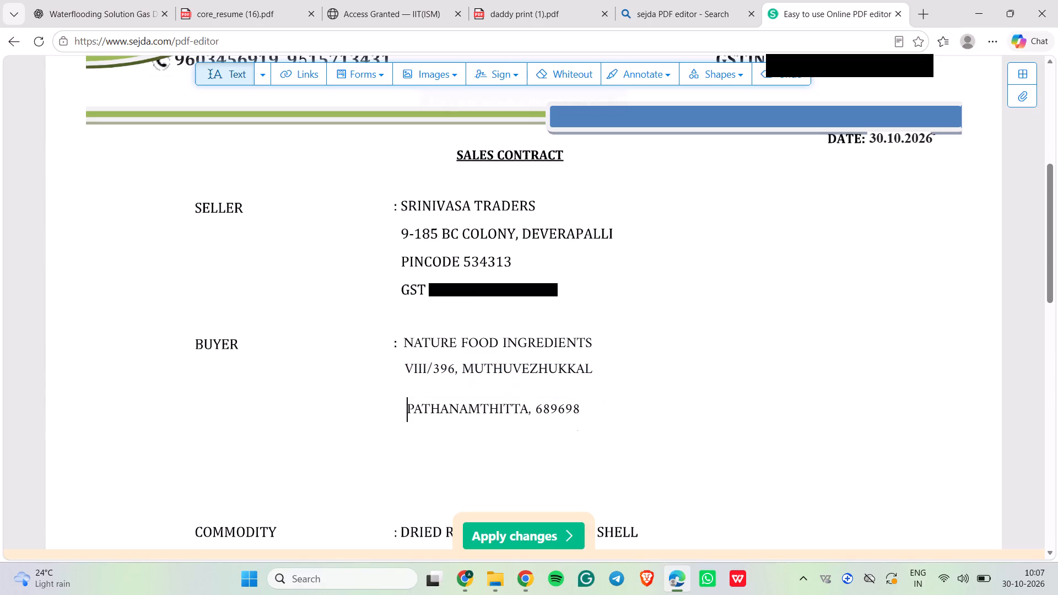
left_click_drag(504, 408, 504, 391)
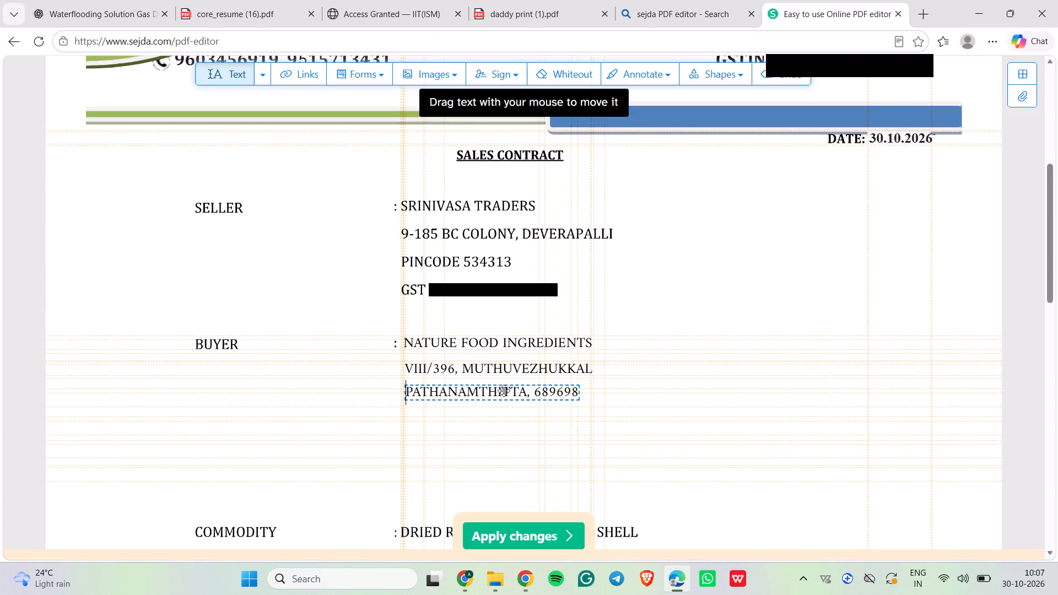
left_click_drag(504, 391, 503, 392)
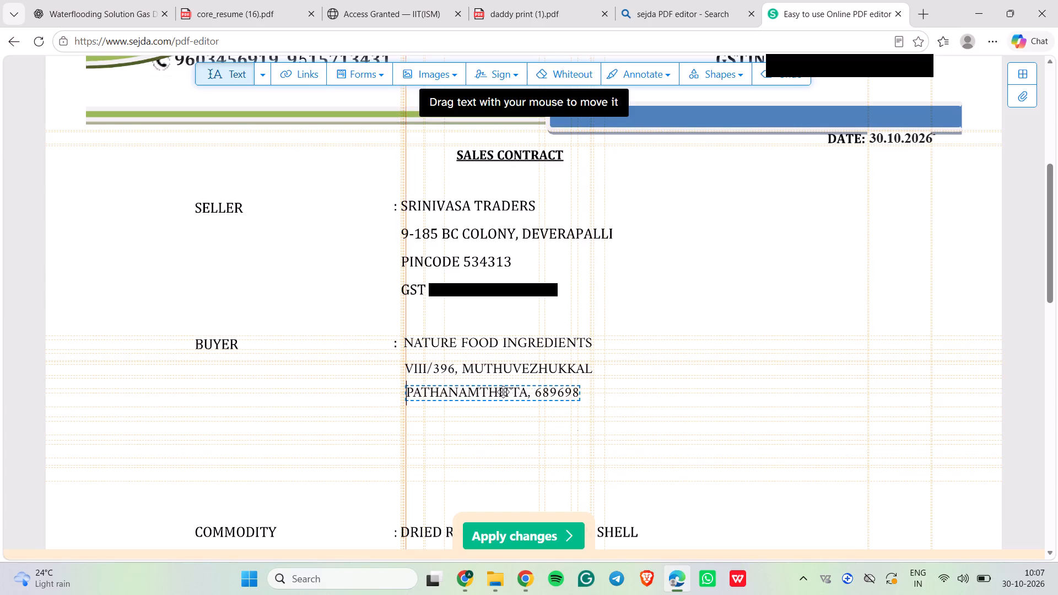
left_click_drag(503, 392, 504, 392)
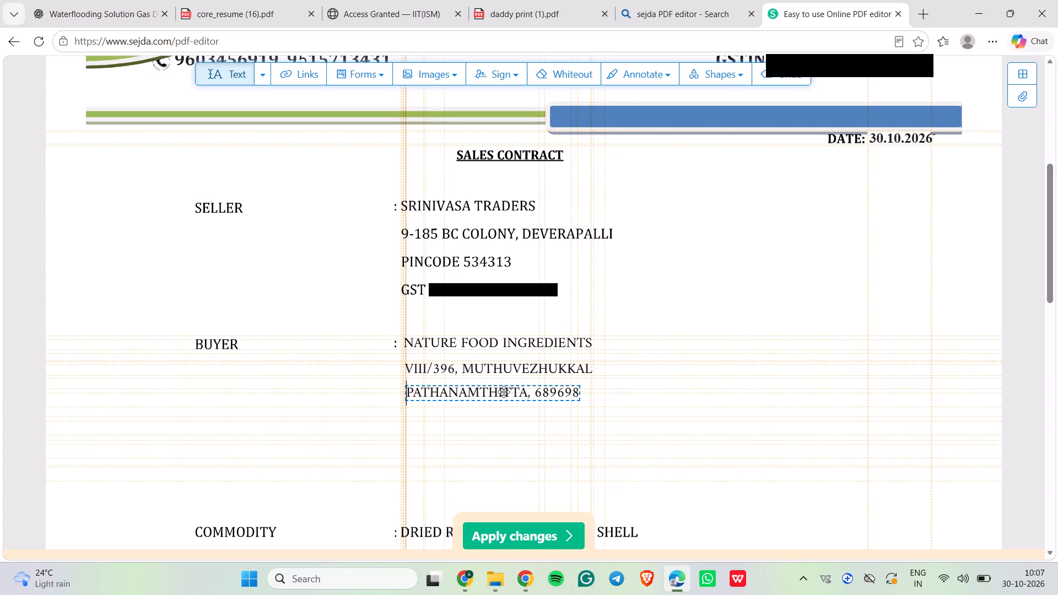
left_click_drag(504, 392, 504, 394)
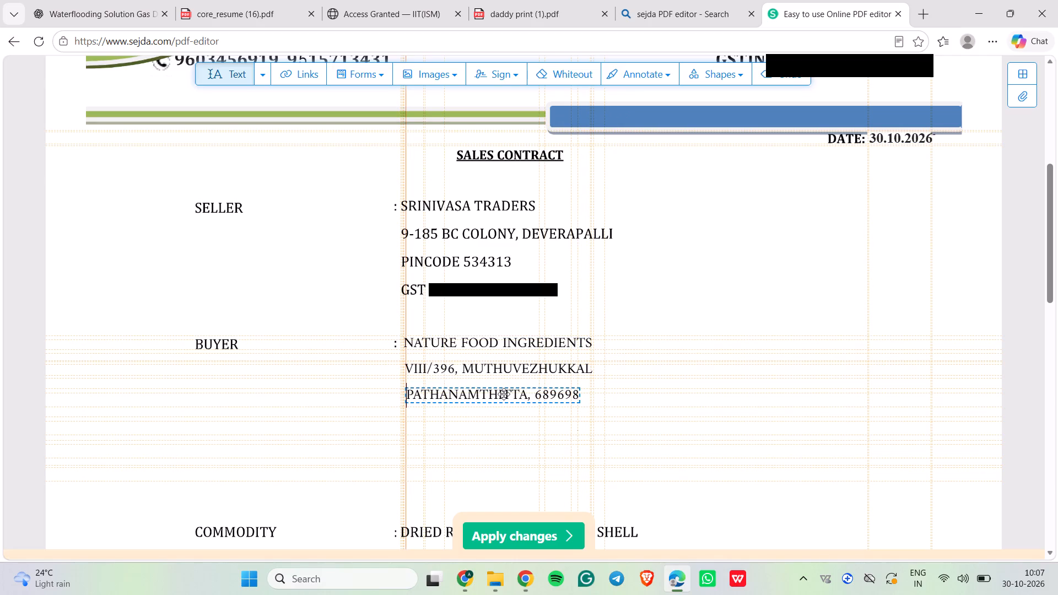
left_click_drag(504, 394, 504, 393)
left_click(633, 430)
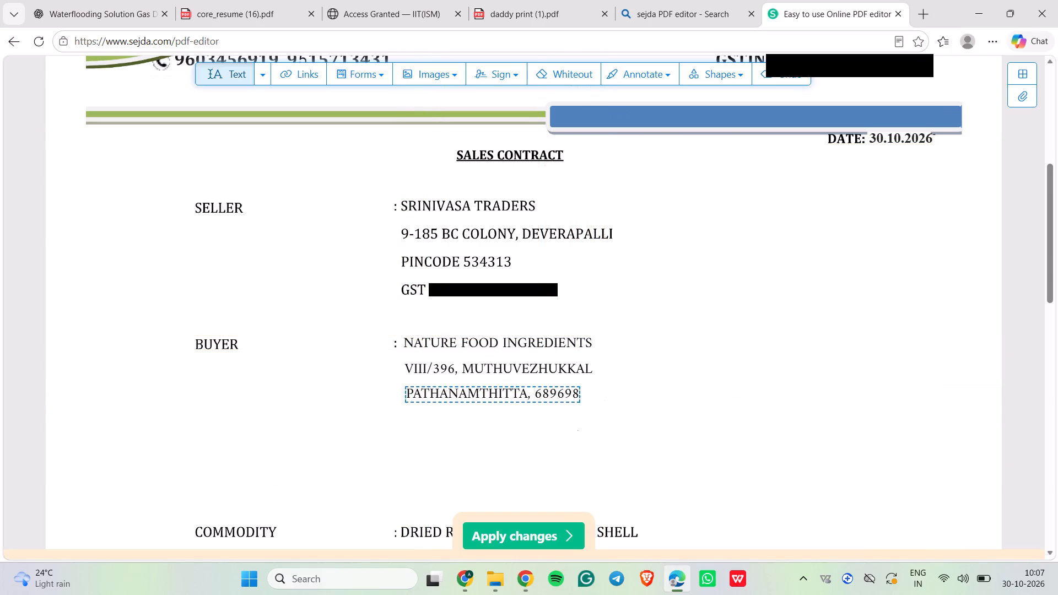
Nudge the locality line and the district line slightly so their left edges line up under the buyer's name.
left_click(419, 373)
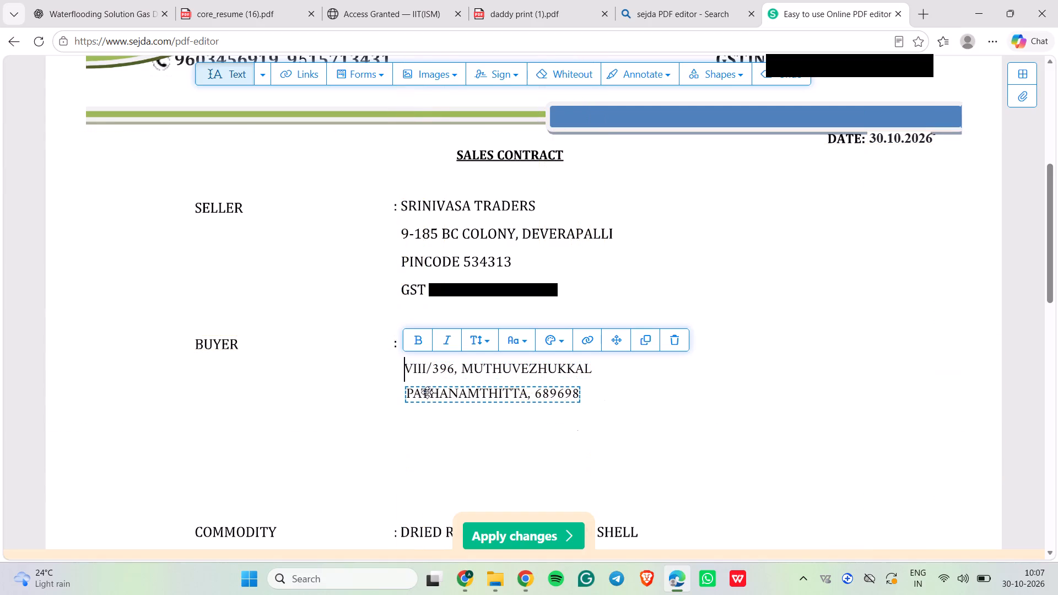
left_click(428, 394)
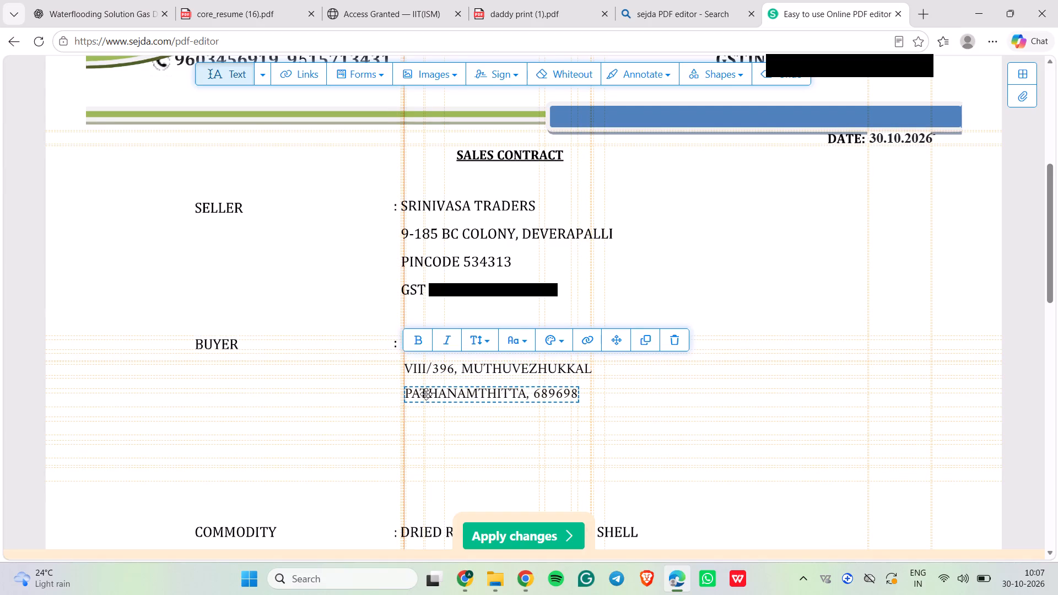
left_click(581, 398)
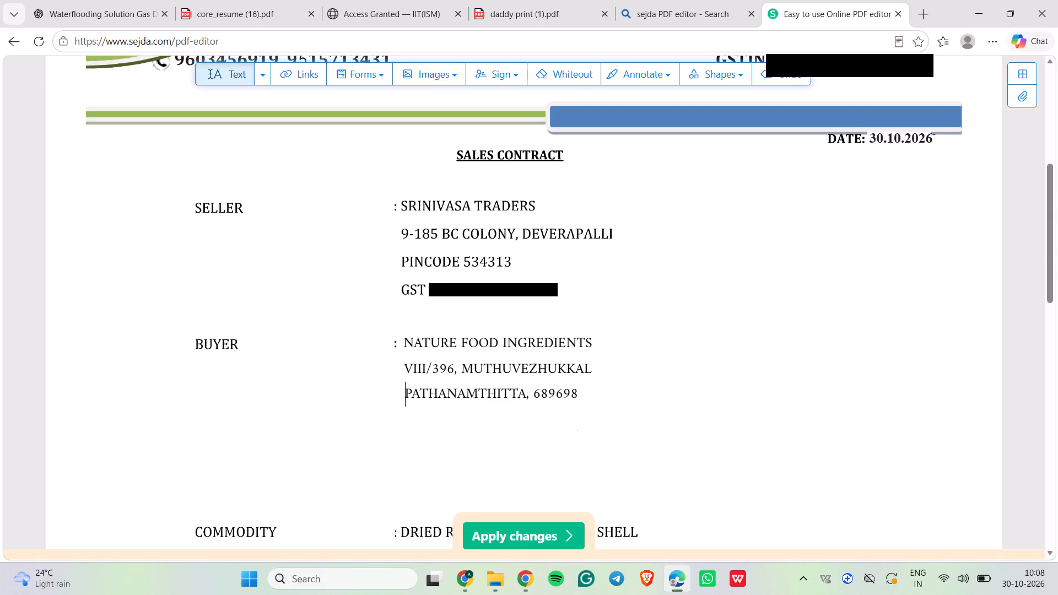
Replace the postal code after the district name in the buyer's address with KERALA.
scroll(624, 346, "down", 3)
scroll(624, 346, "up", 2)
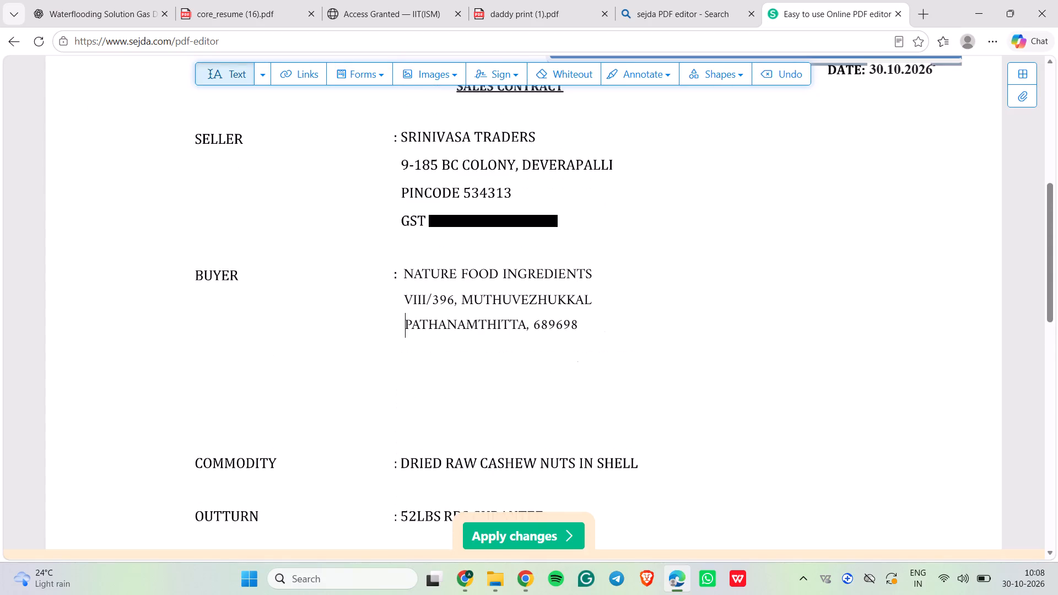
left_click(409, 353)
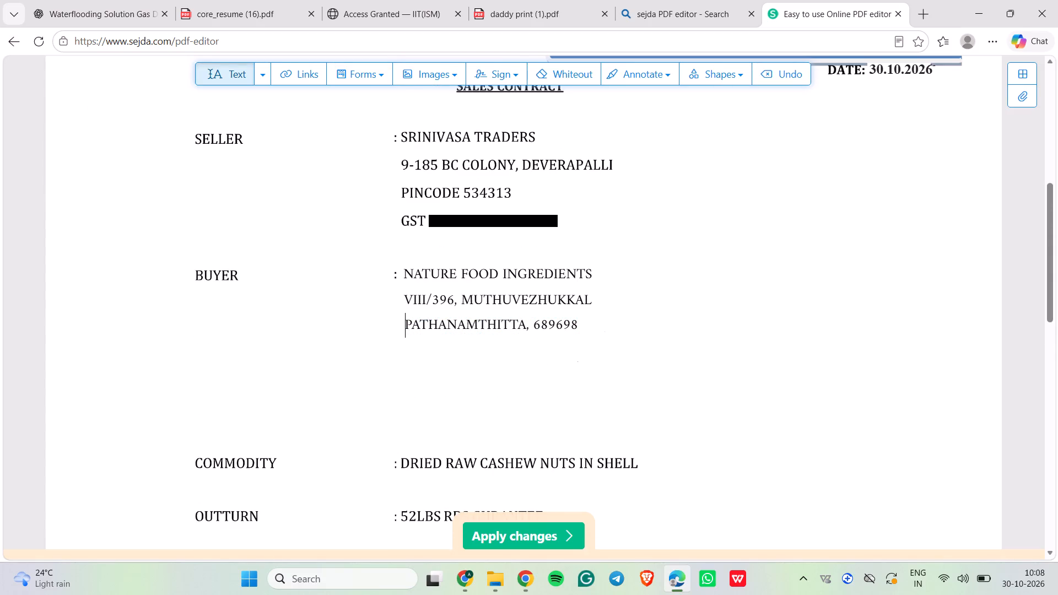
left_click(406, 352)
left_click(535, 328)
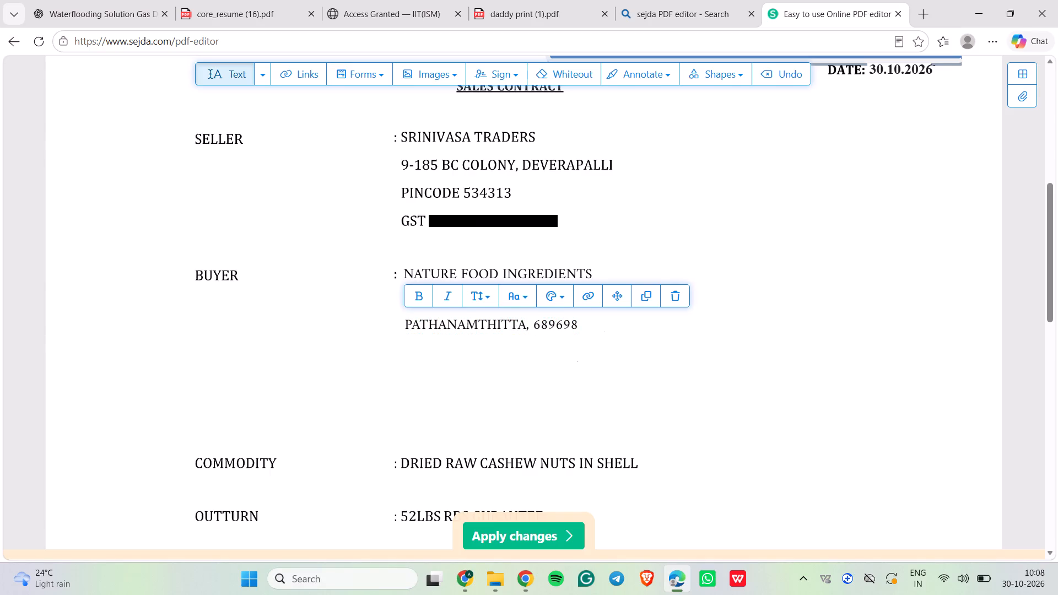
left_click_drag(532, 326, 577, 330)
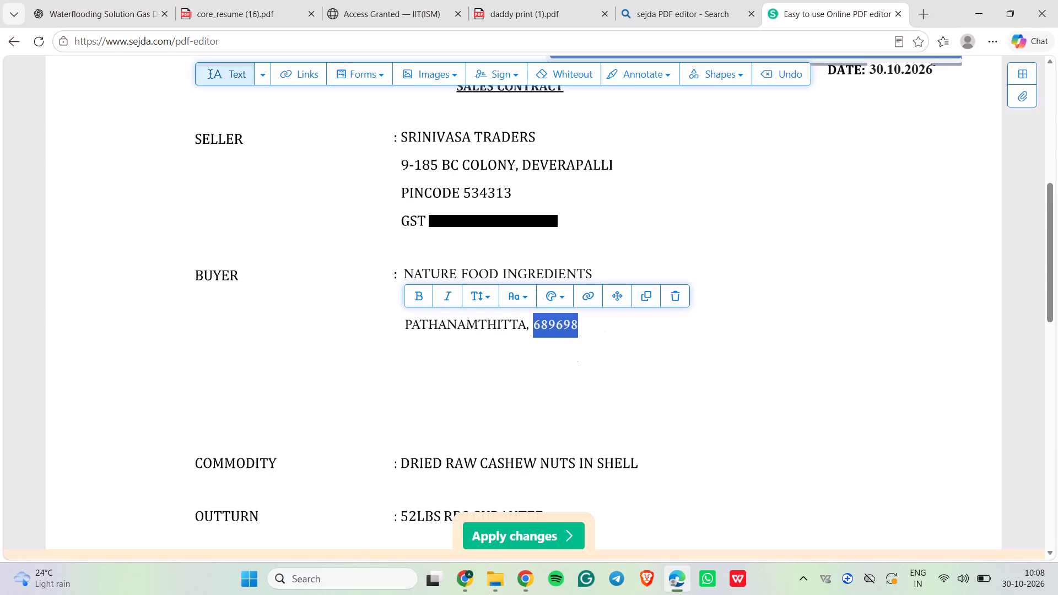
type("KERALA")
left_click(609, 368)
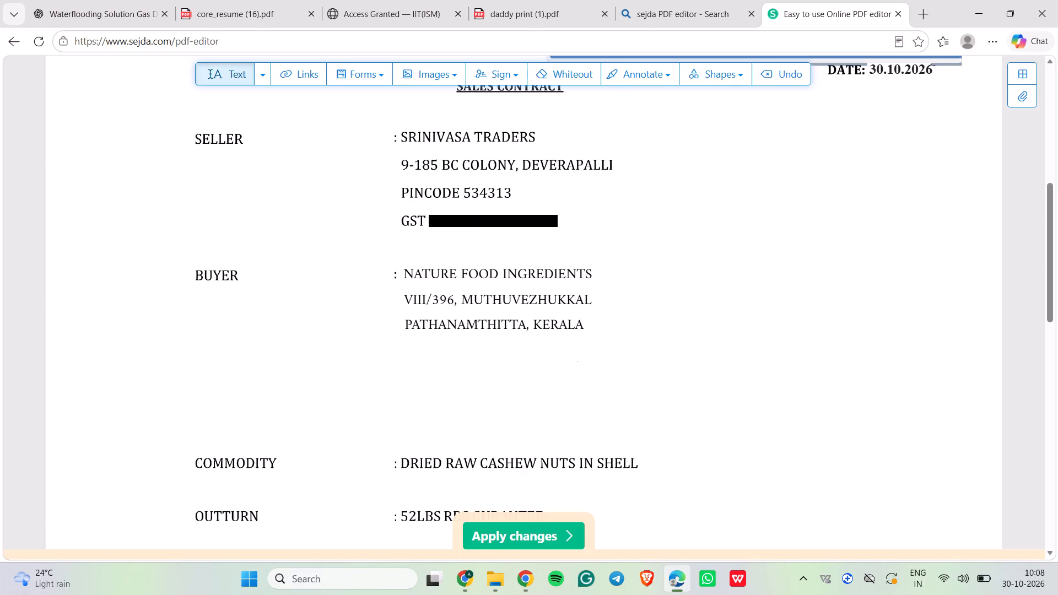
Add a text box in the blank area beside the buyer's address and enter PINCODE followed by the buyer's postal code.
left_click(405, 353)
left_click(406, 361)
left_click(406, 361)
left_click(737, 370)
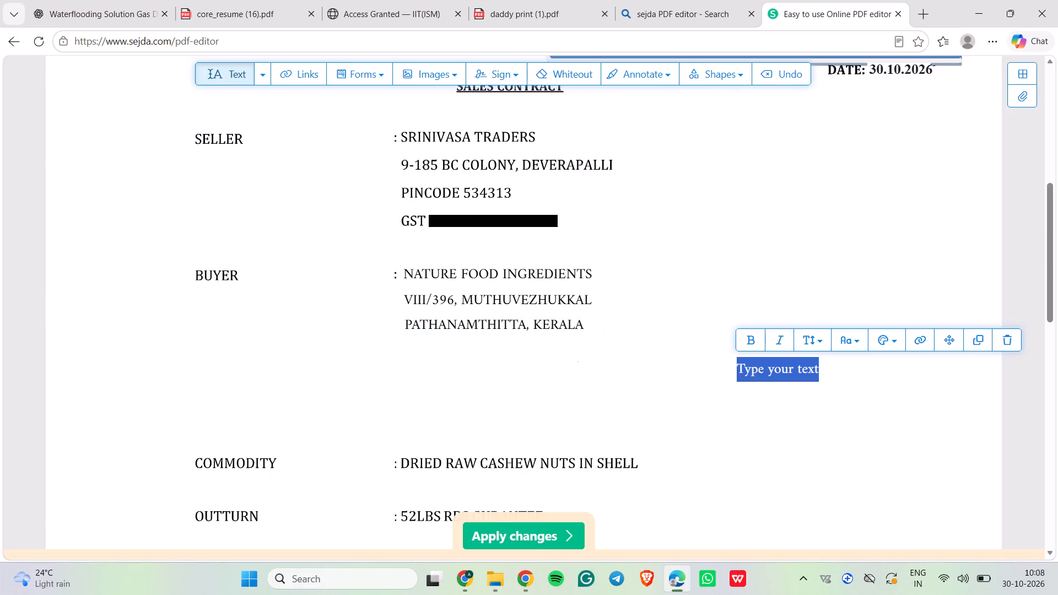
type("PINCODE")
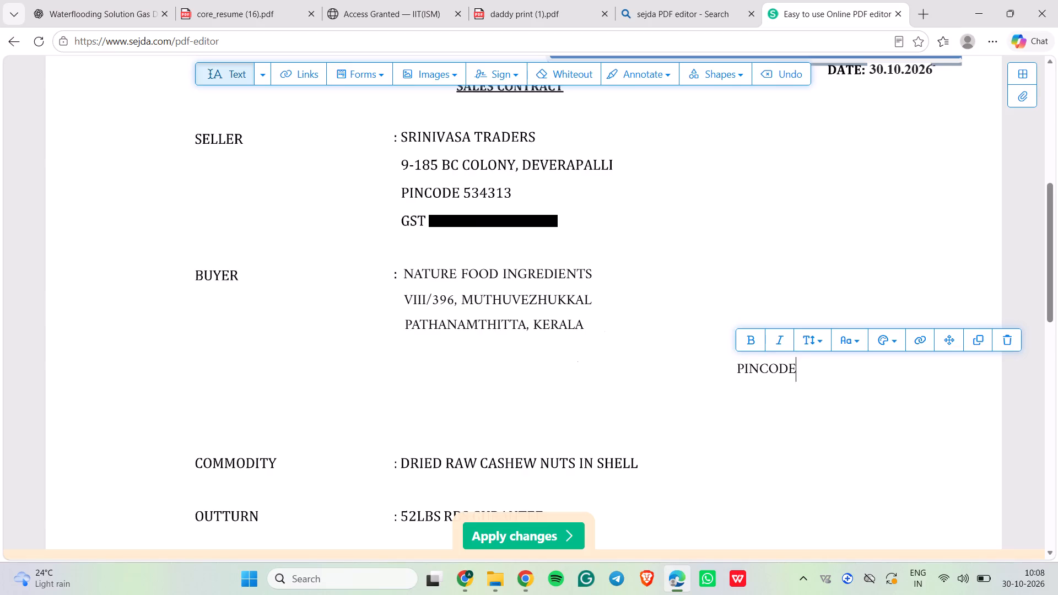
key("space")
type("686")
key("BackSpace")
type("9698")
left_click(781, 374)
left_click(777, 443)
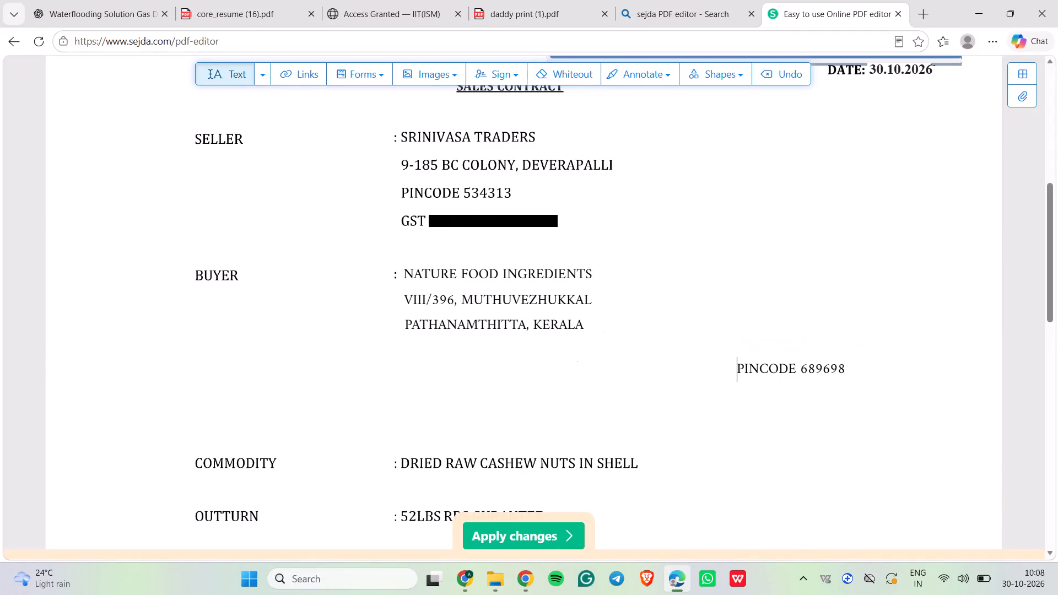
Move the buyer's PINCODE line beneath the district and KERALA line, aligned with the left edge of the buyer's address.
left_click_drag(760, 369, 427, 352)
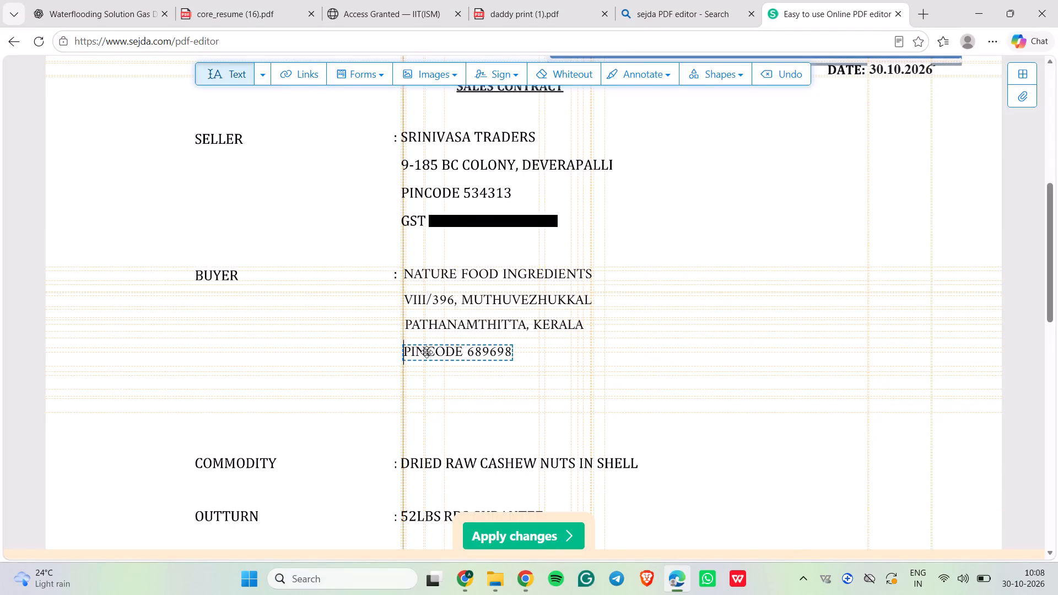
Nudge the PINCODE, district and locality lines of the buyer's address to space them evenly and align them under the buyer's name.
left_click_drag(427, 352, 427, 348)
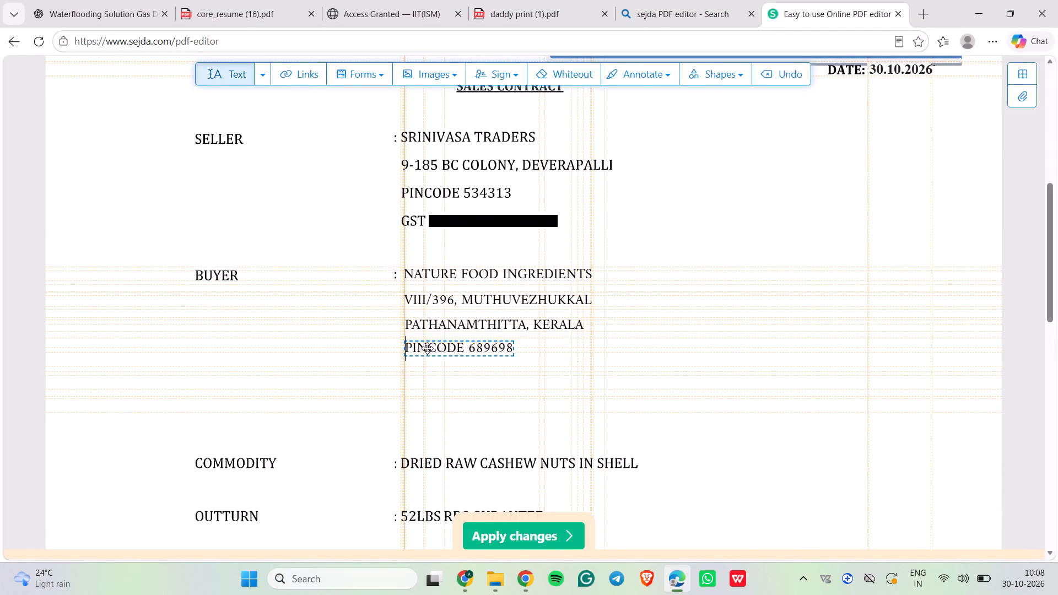
left_click_drag(427, 348, 428, 349)
left_click(525, 374)
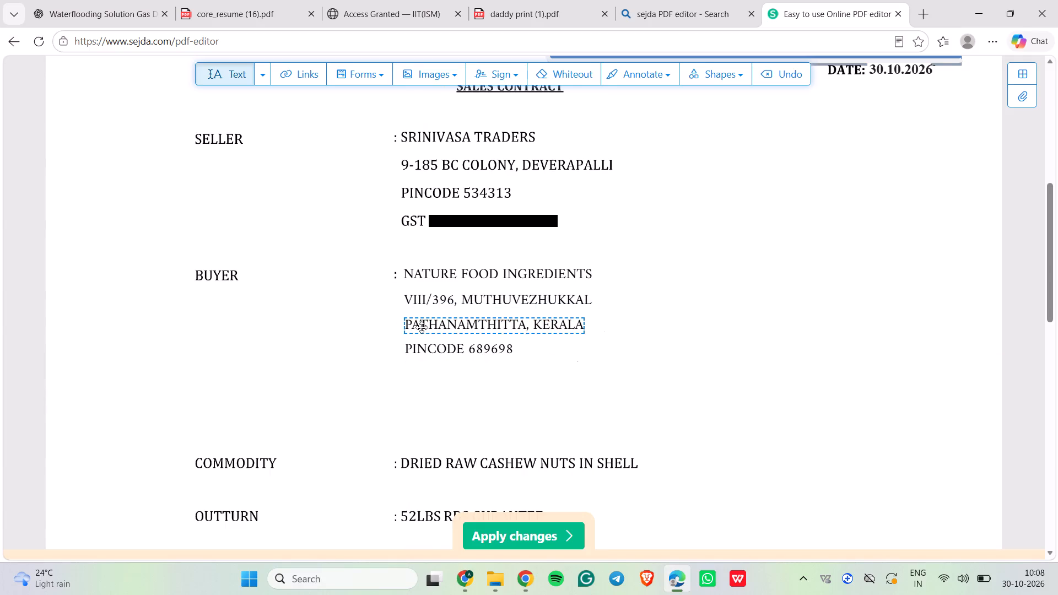
left_click(422, 327)
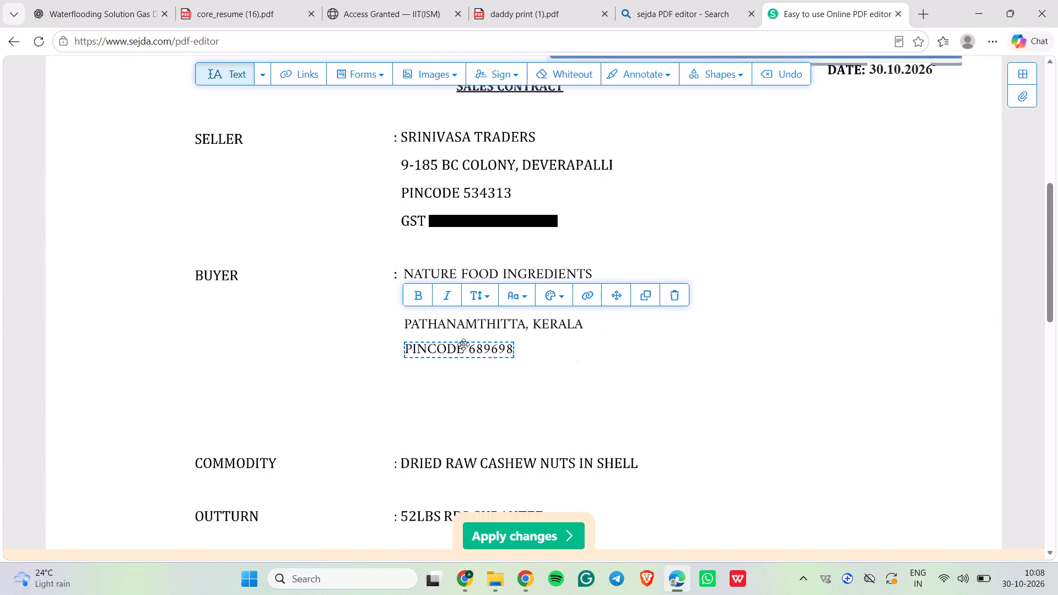
left_click(448, 347)
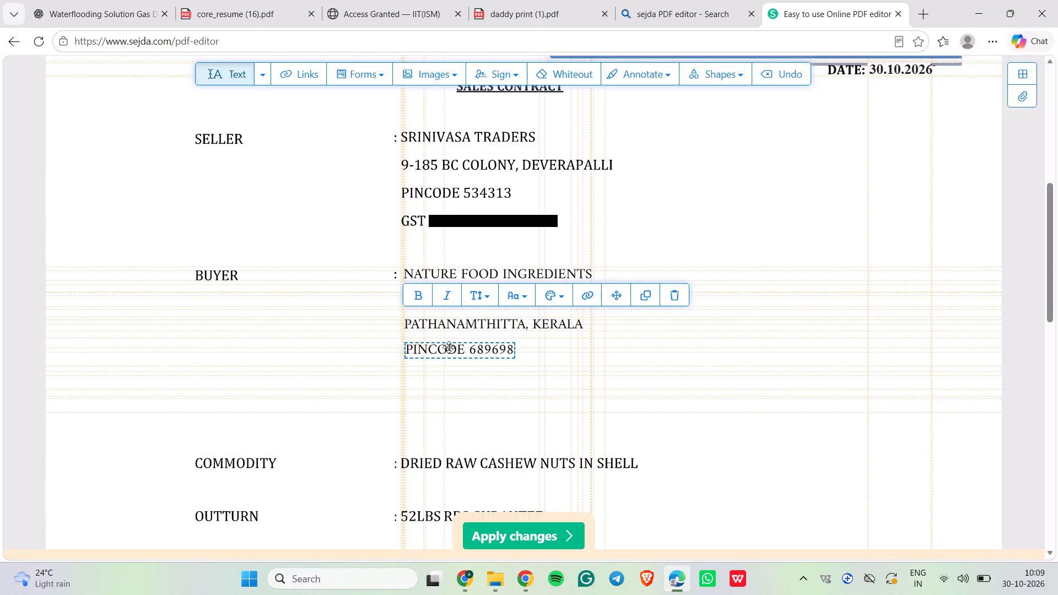
left_click(537, 354)
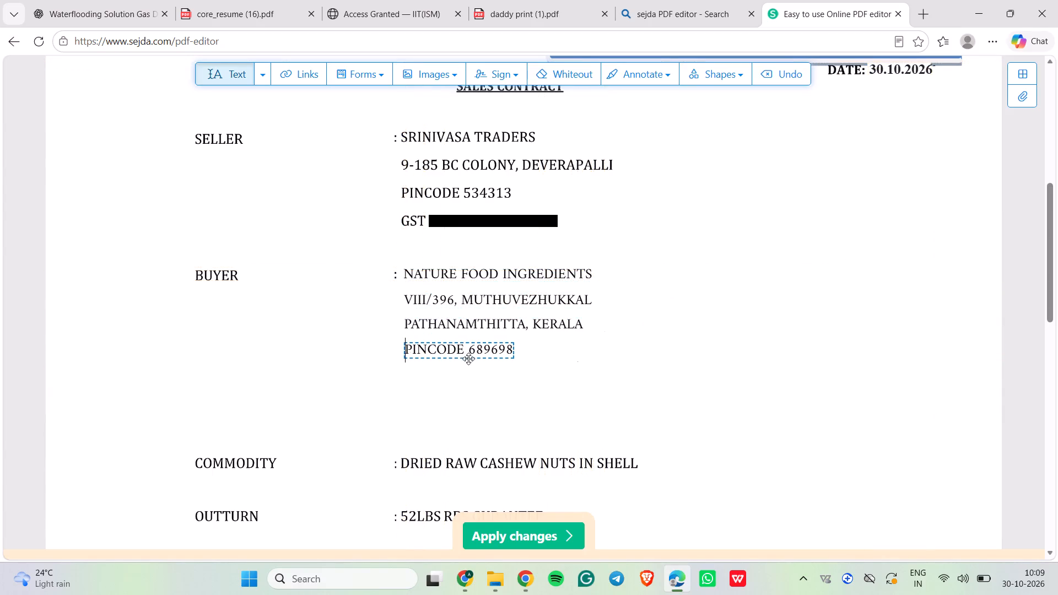
left_click_drag(465, 355, 464, 361)
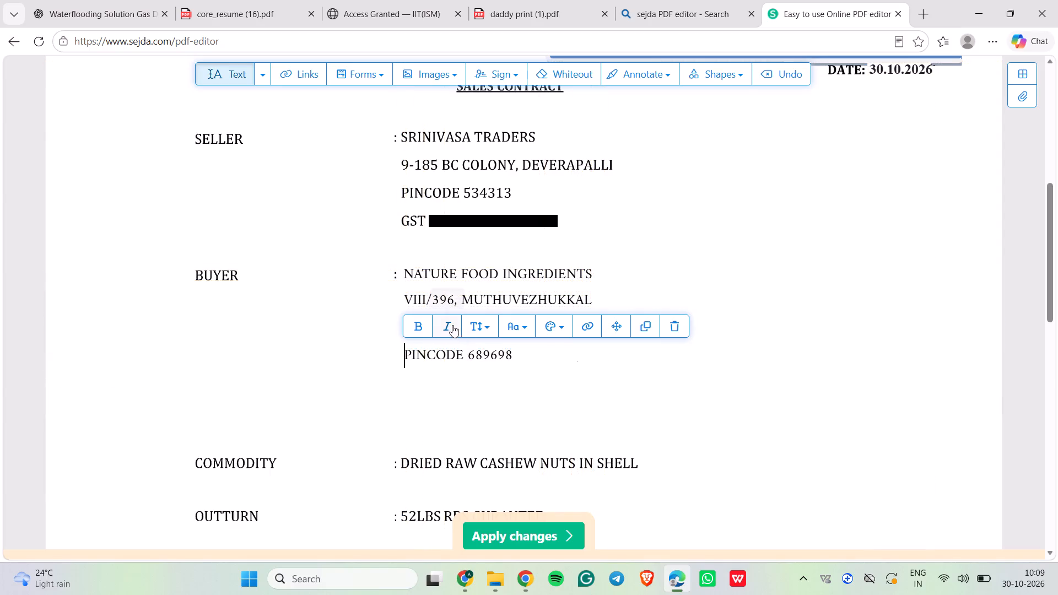
left_click(566, 374)
left_click(478, 326)
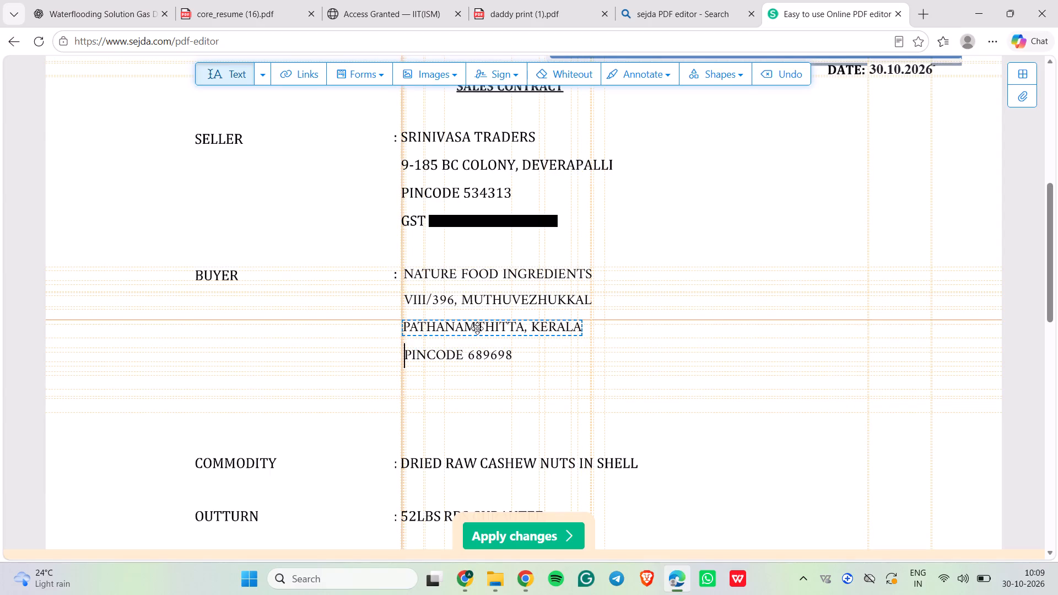
left_click(625, 360)
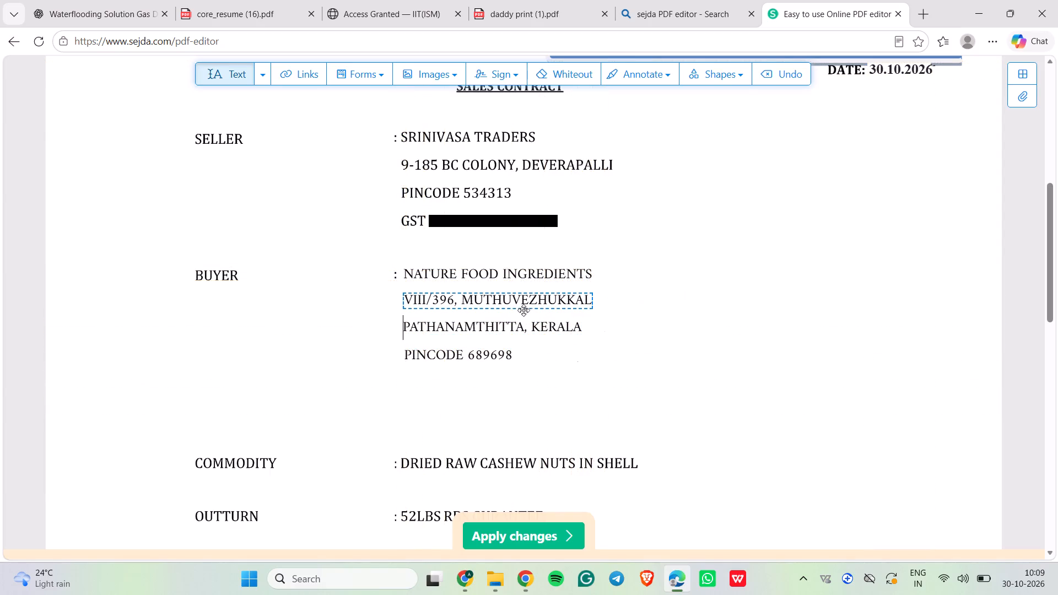
left_click(520, 305)
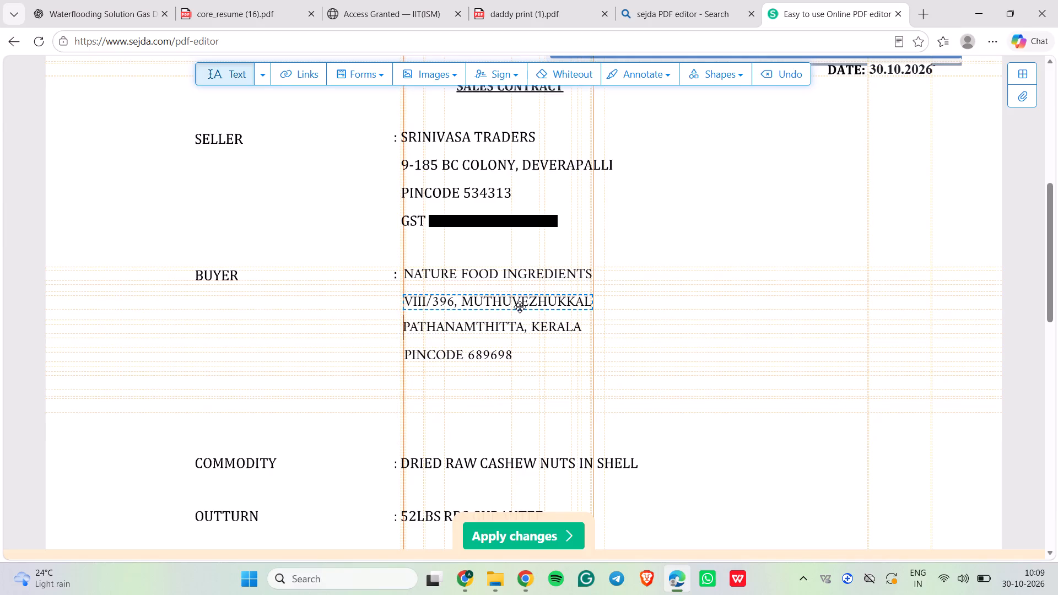
left_click(720, 361)
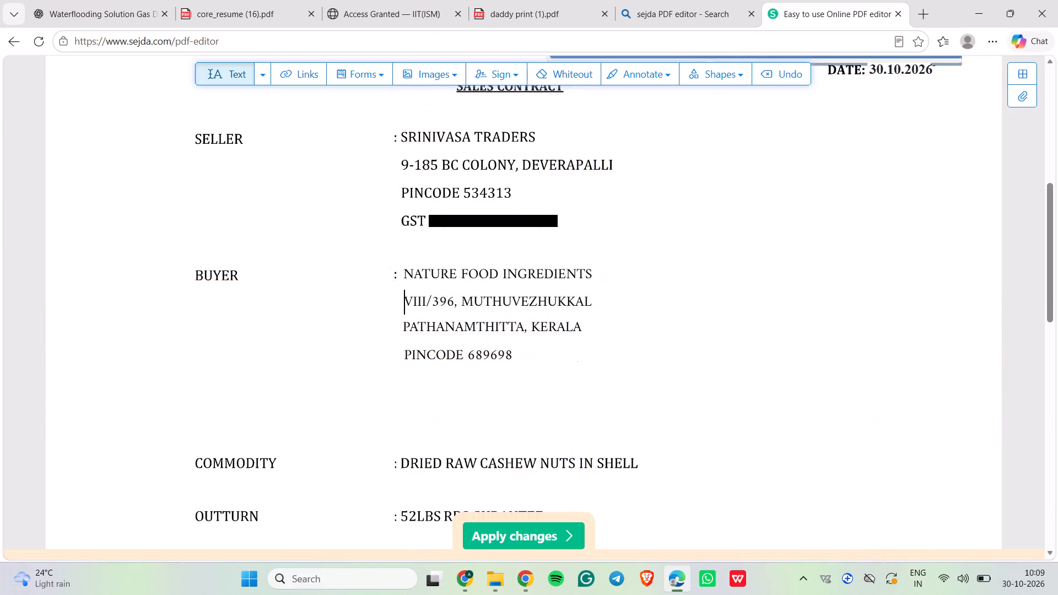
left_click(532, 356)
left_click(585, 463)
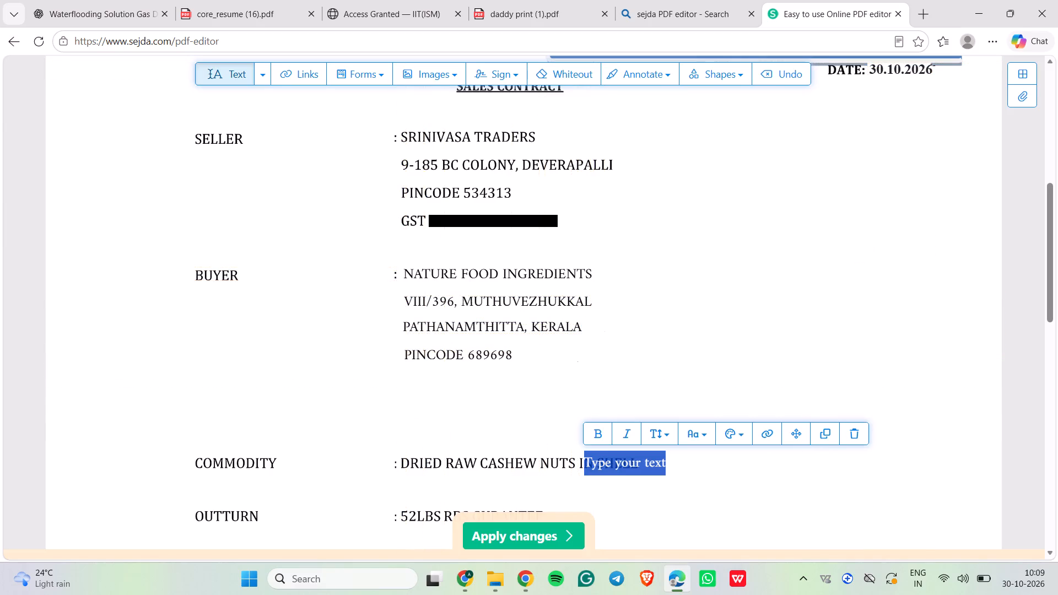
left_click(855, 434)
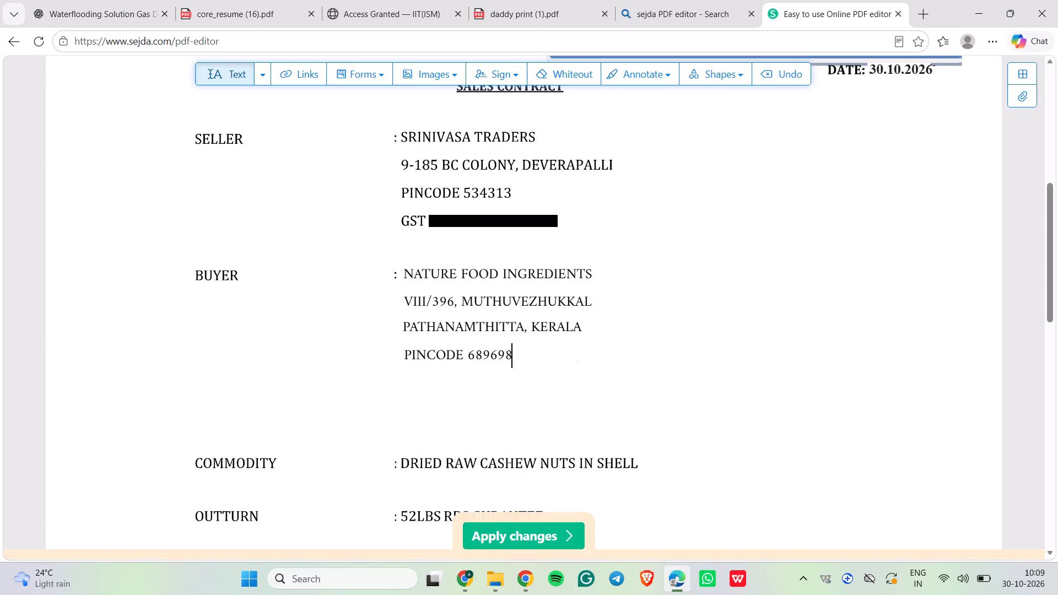
Add a new text box in the blank area between the buyer's PINCODE line and COMMODITY, and move it toward the address block.
left_click(405, 383)
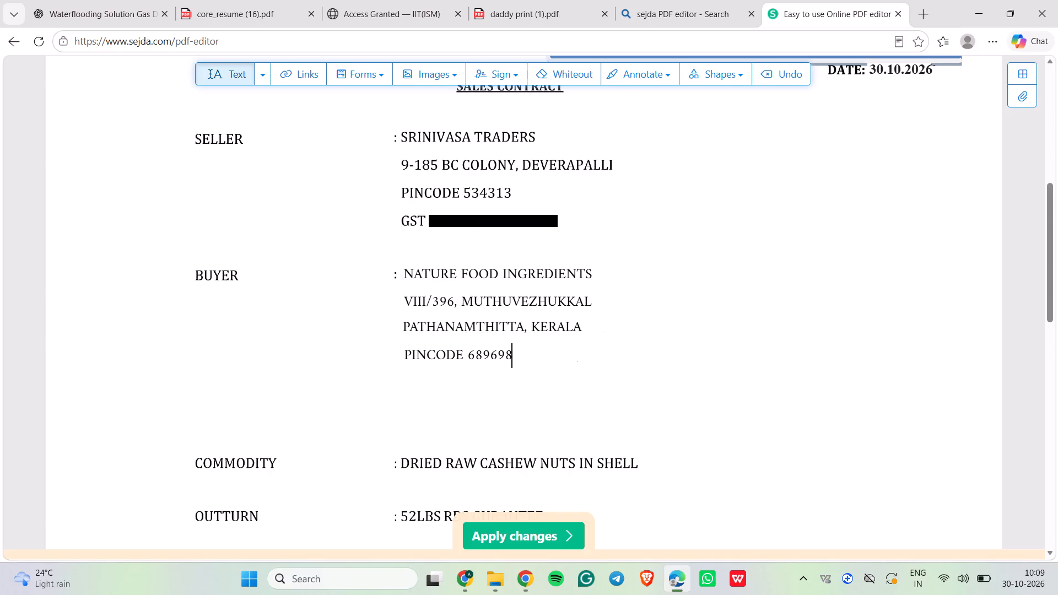
left_click(411, 390)
left_click(944, 398)
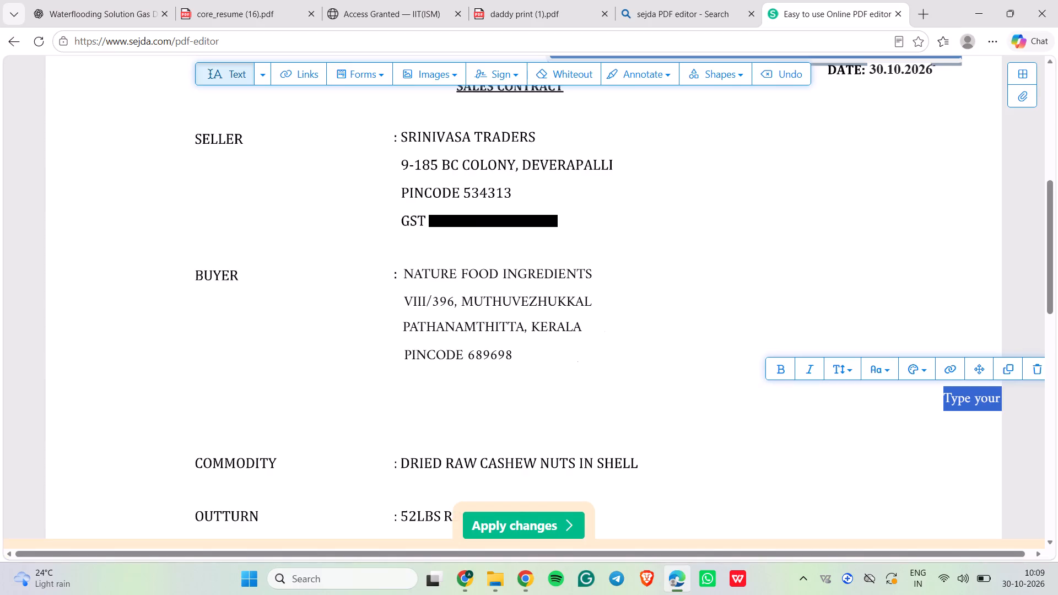
left_click(976, 370)
left_click_drag(976, 403, 731, 408)
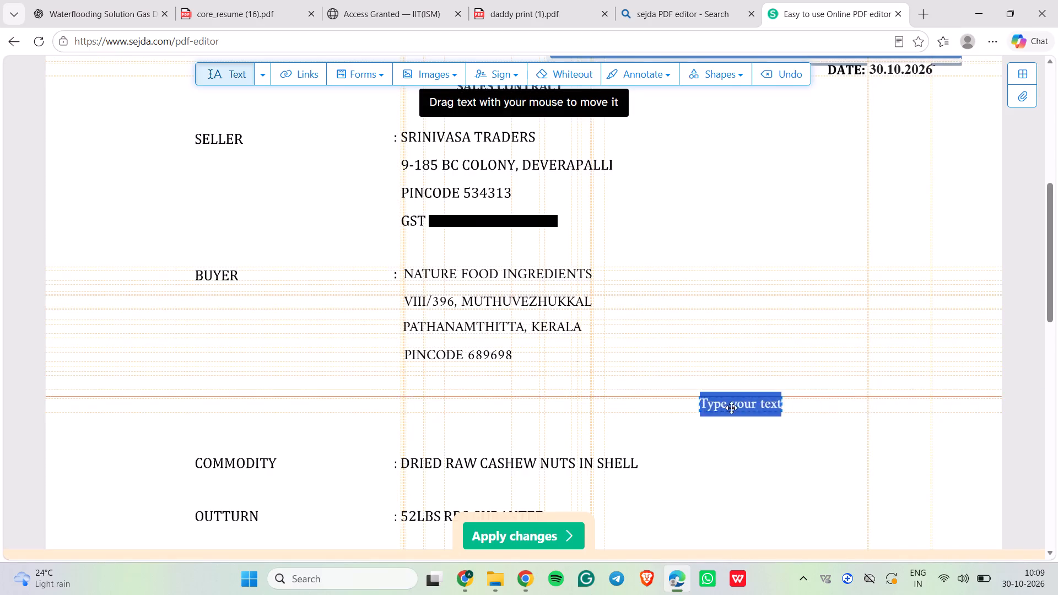
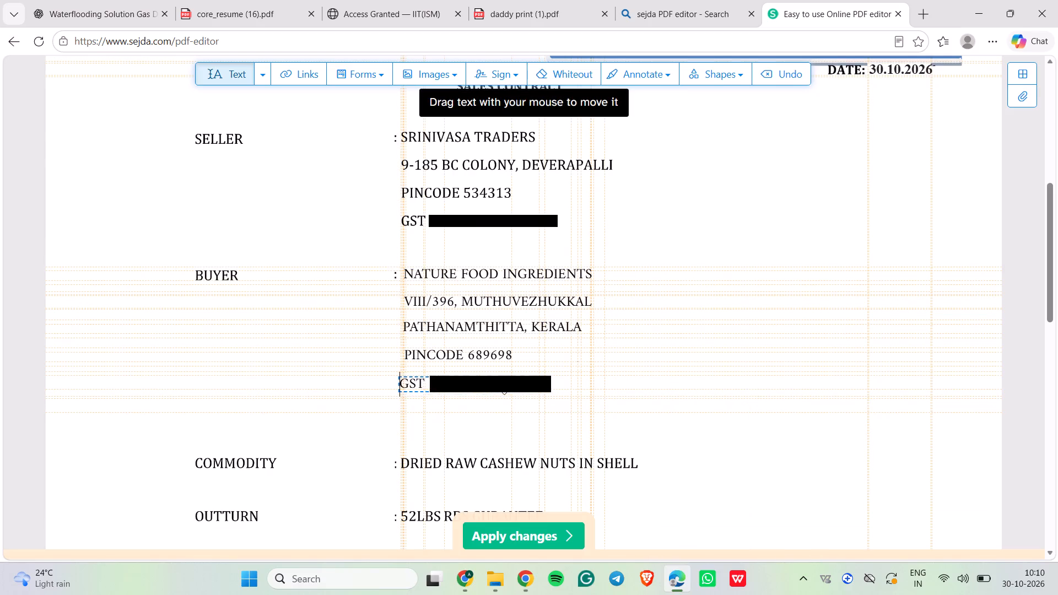
Nudge the buyer's GST line into place beneath the PINCODE line, aligned with the start of the address lines.
left_click_drag(504, 388, 511, 387)
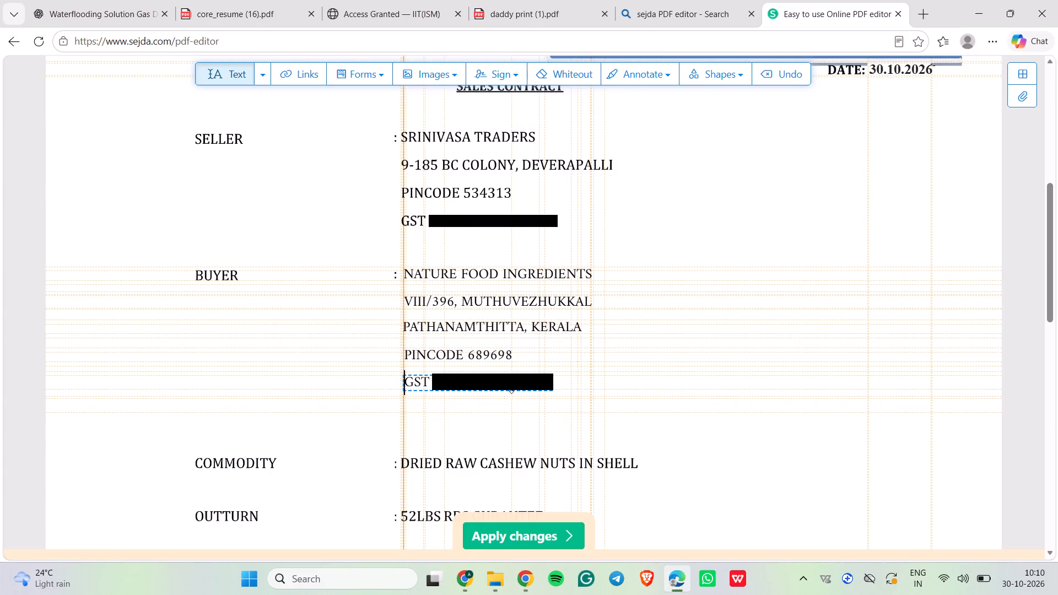
left_click_drag(511, 387, 511, 388)
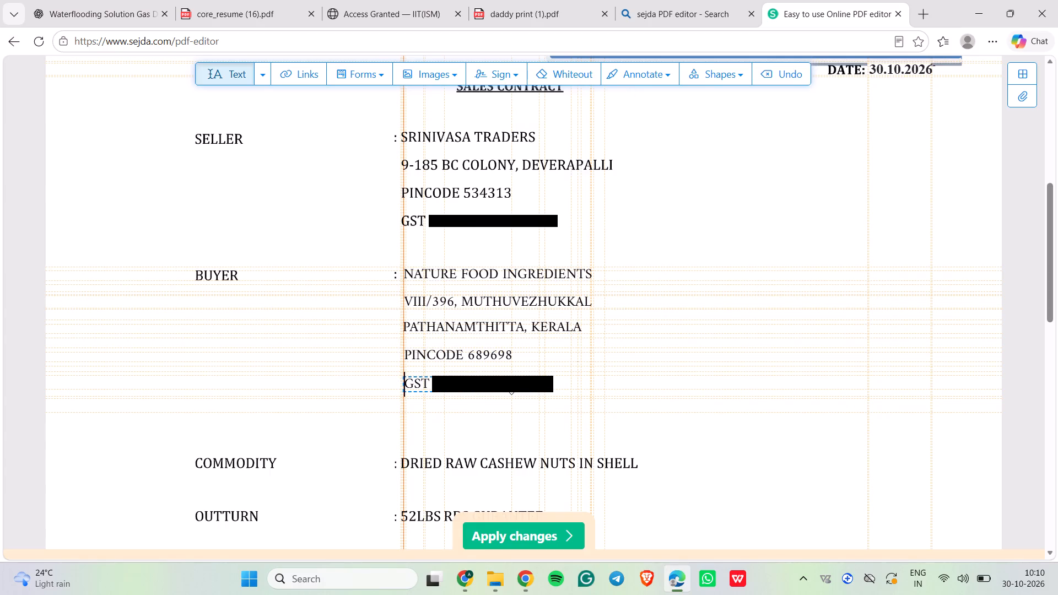
left_click_drag(511, 388, 511, 386)
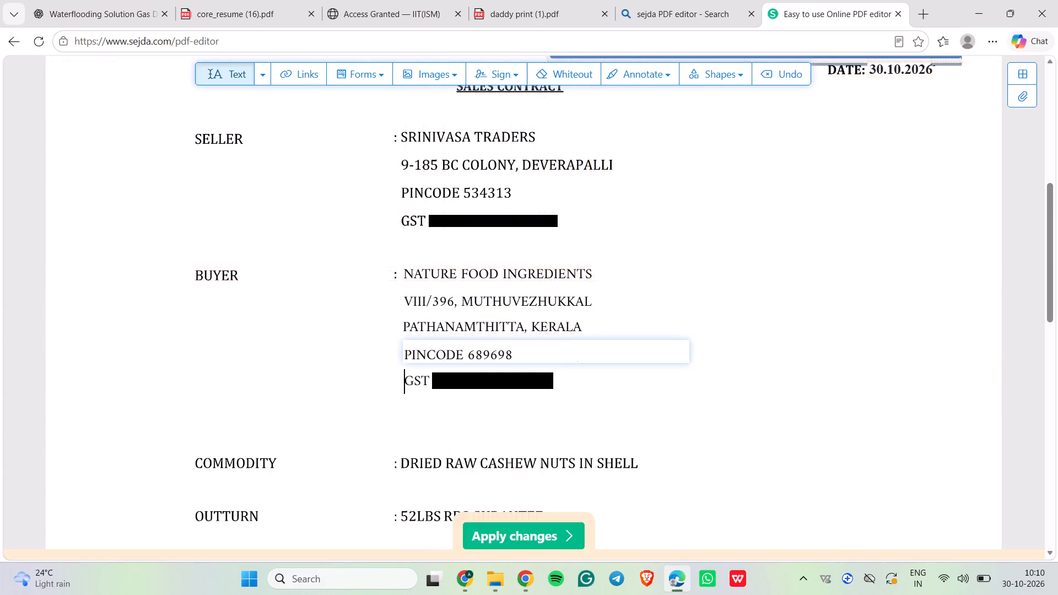
left_click(718, 407)
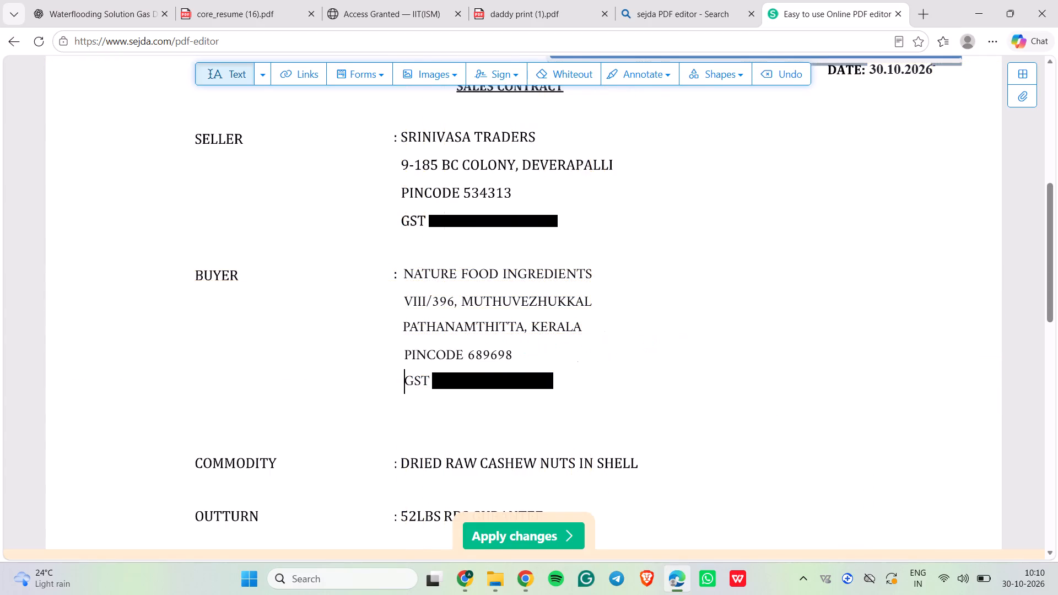
Set the buyer's GST line to font size 10, delete the stray placeholder text box, and nudge the line slightly down.
left_click(513, 388)
left_click(489, 355)
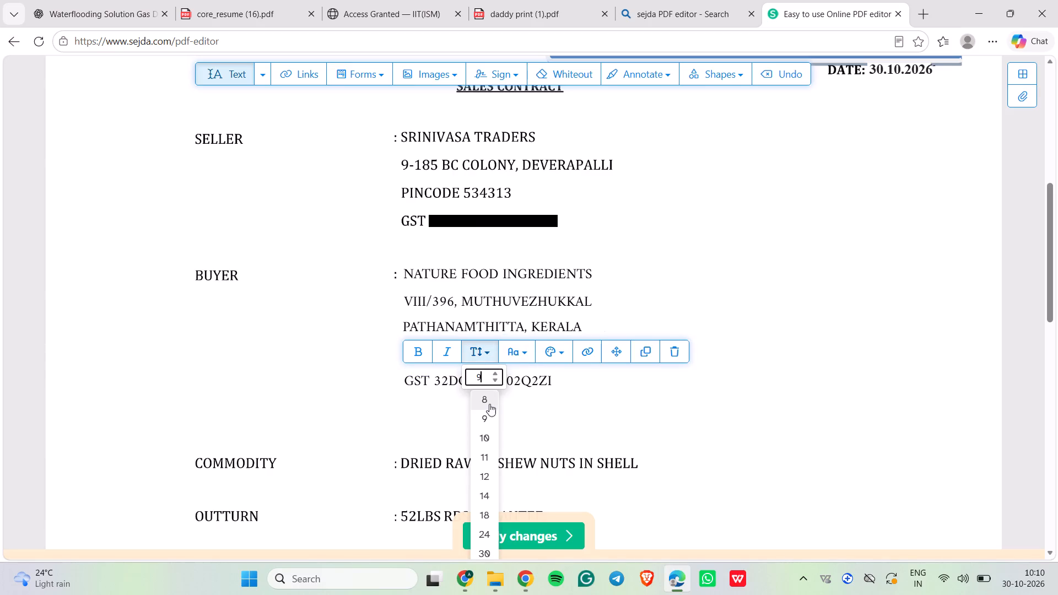
left_click(489, 435)
left_click(588, 438)
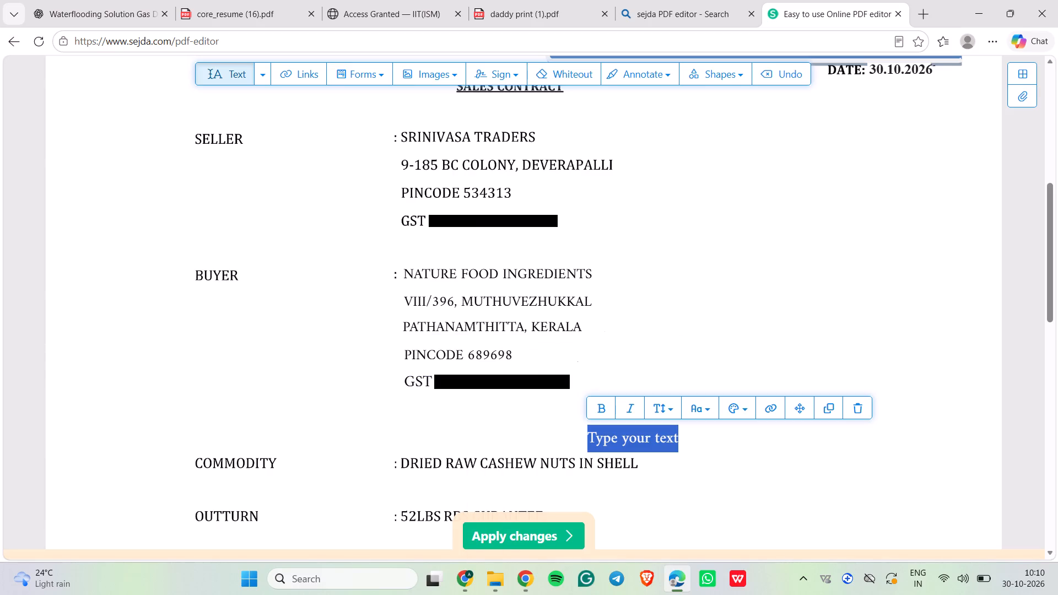
left_click(857, 413)
left_click(503, 384)
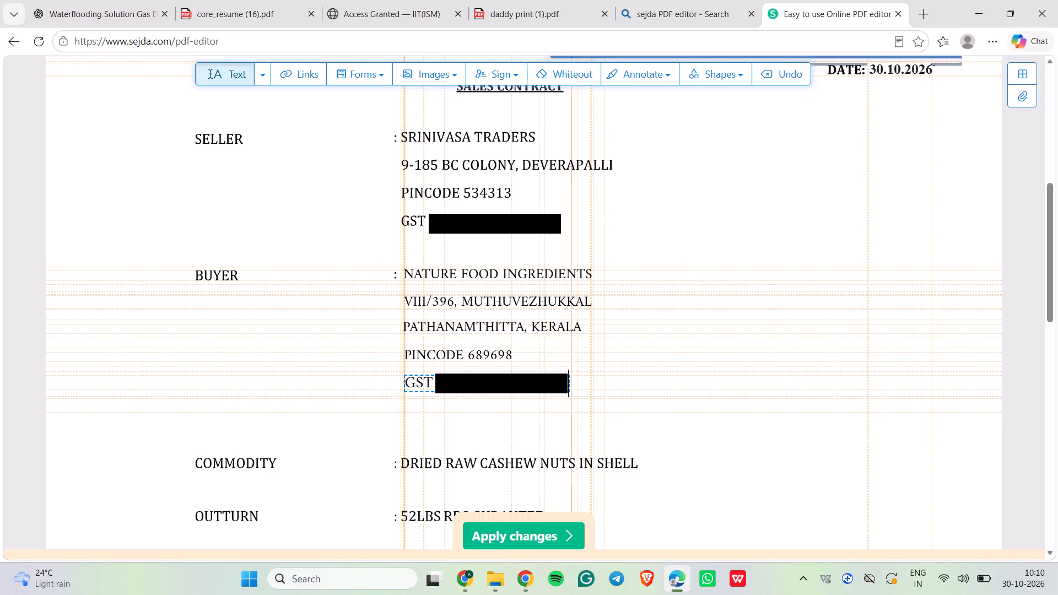
left_click(620, 409)
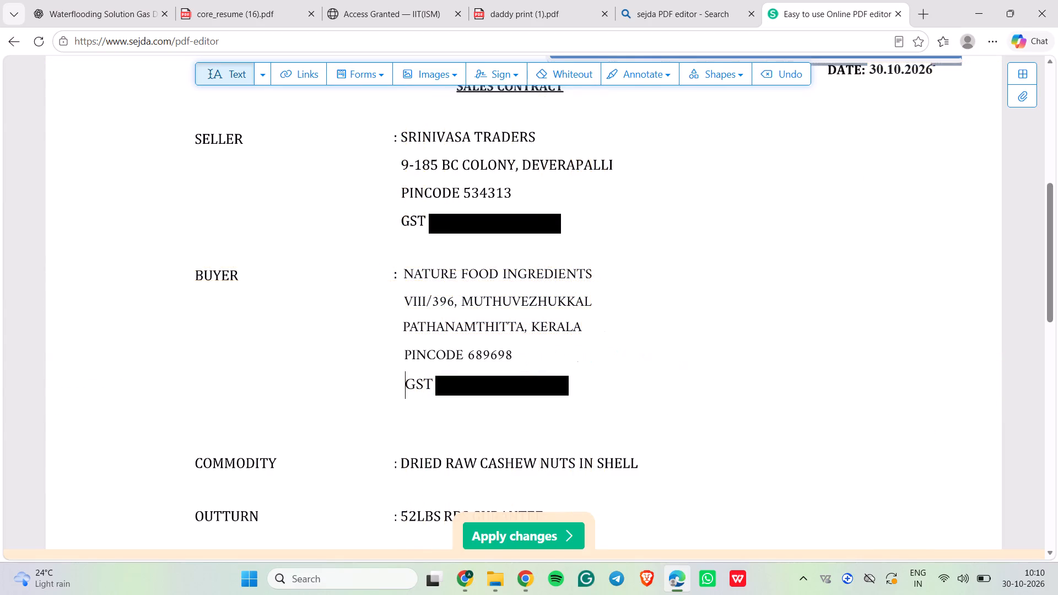
Set the buyer's PINCODE line and the district and KERALA line to font size 10, and delete the stray placeholder text box.
left_click(487, 361)
left_click(487, 333)
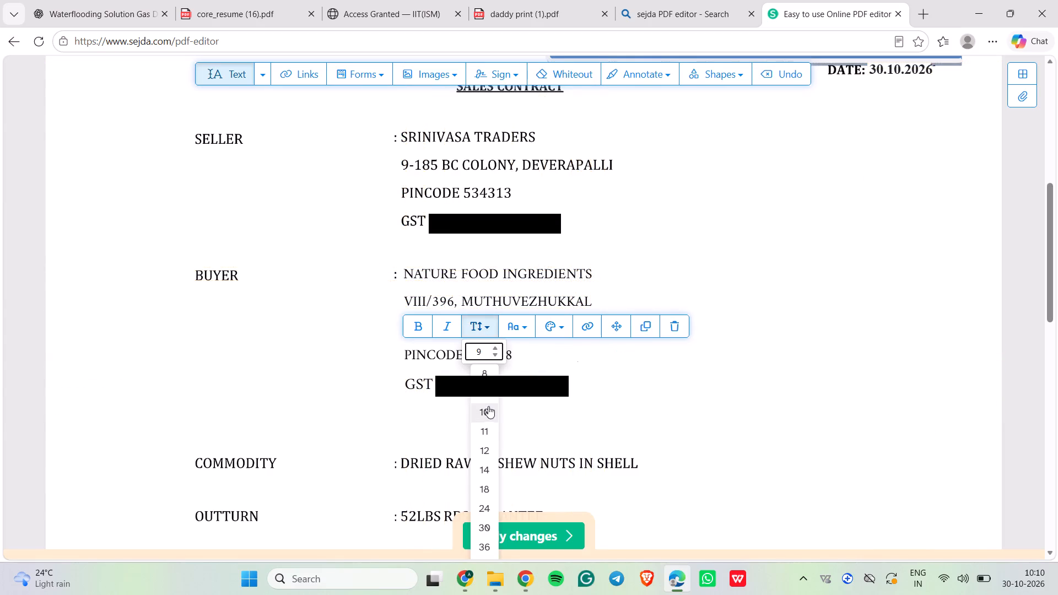
left_click(488, 407)
left_click(618, 387)
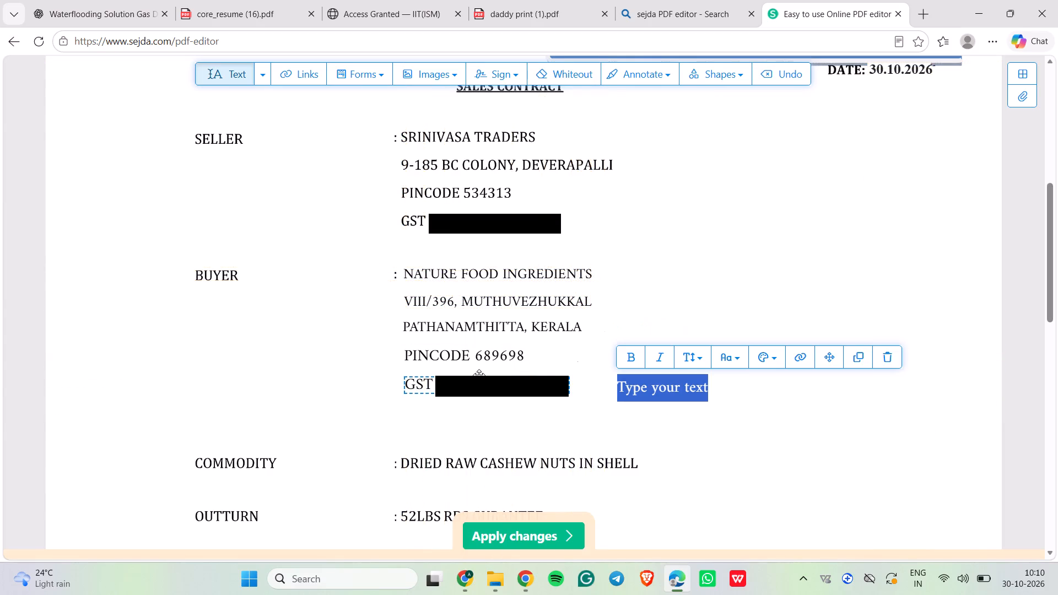
left_click(456, 331)
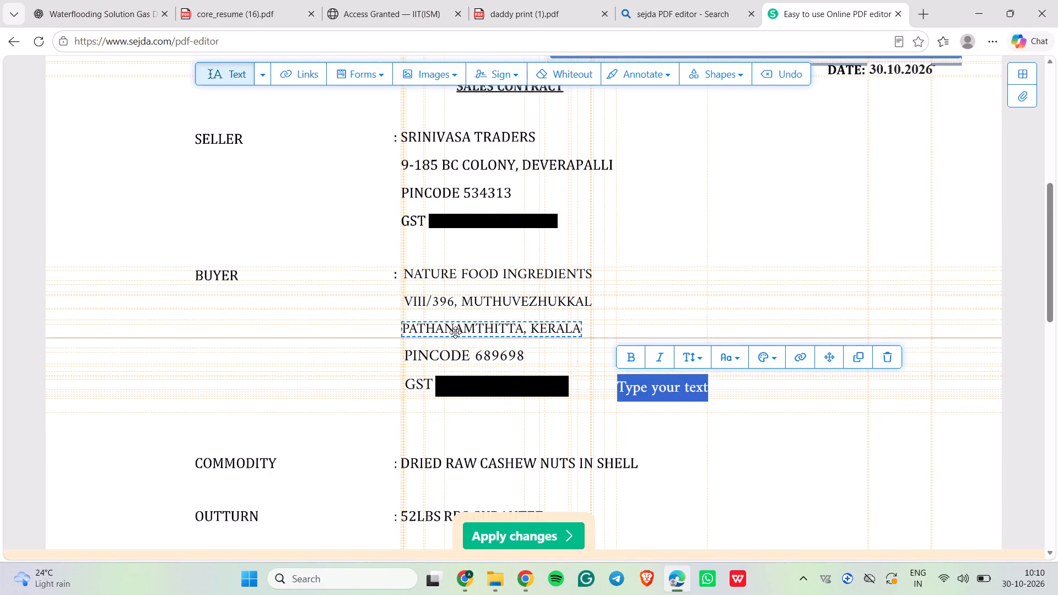
left_click(499, 328)
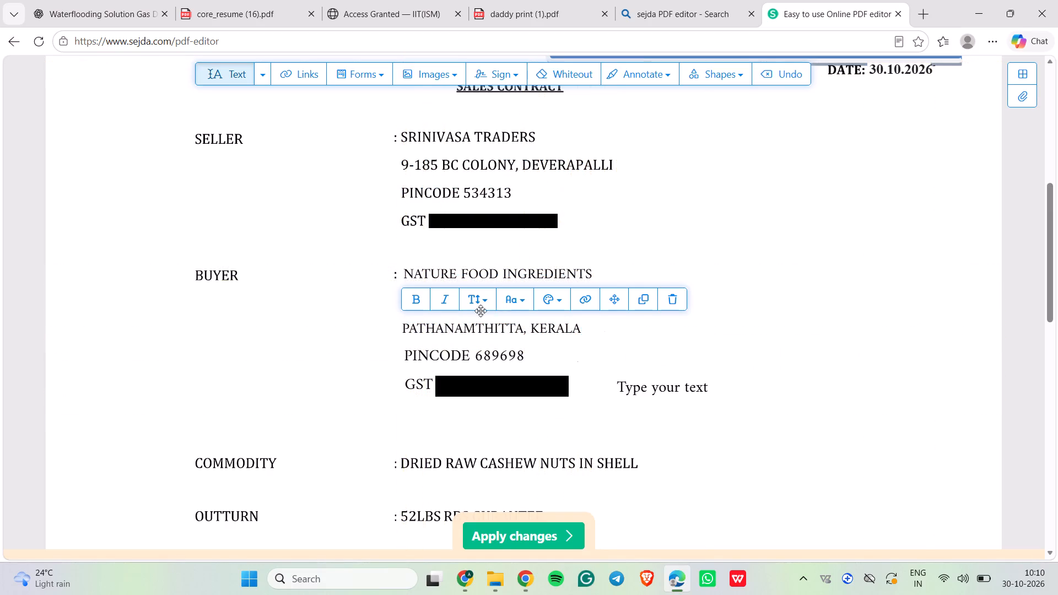
left_click(480, 307)
left_click(490, 382)
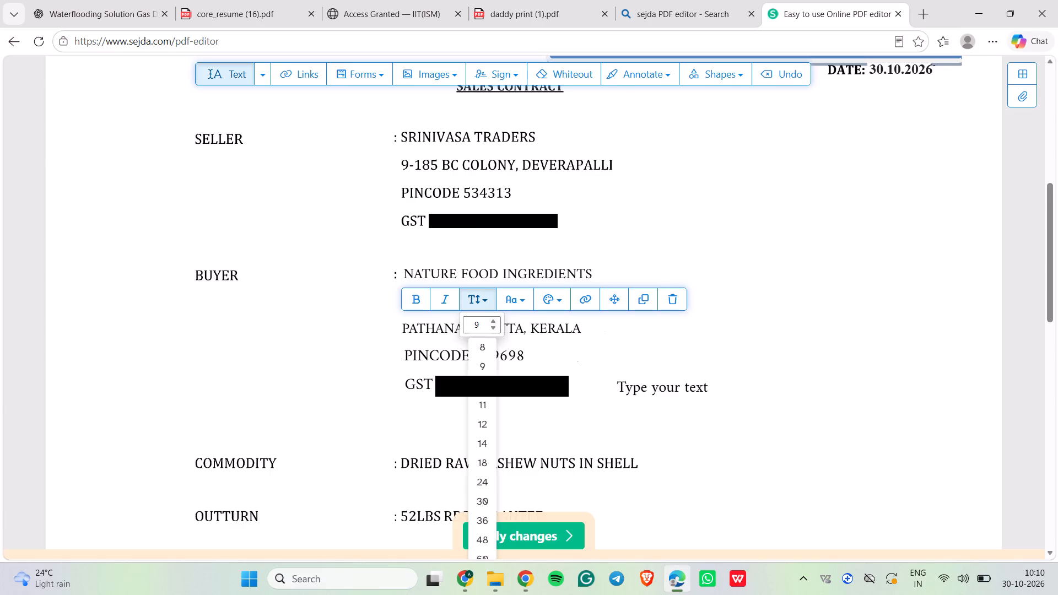
left_click(667, 383)
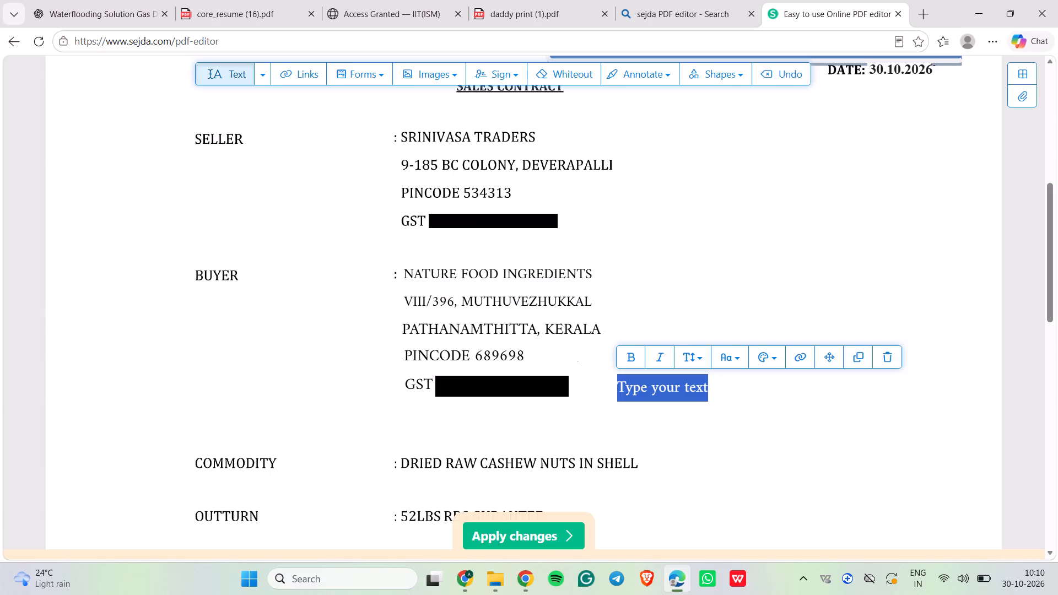
left_click(894, 365)
Set the buyer's locality line and the NATURE FOOD INGREDIENTS line to font size 10.
left_click(471, 297)
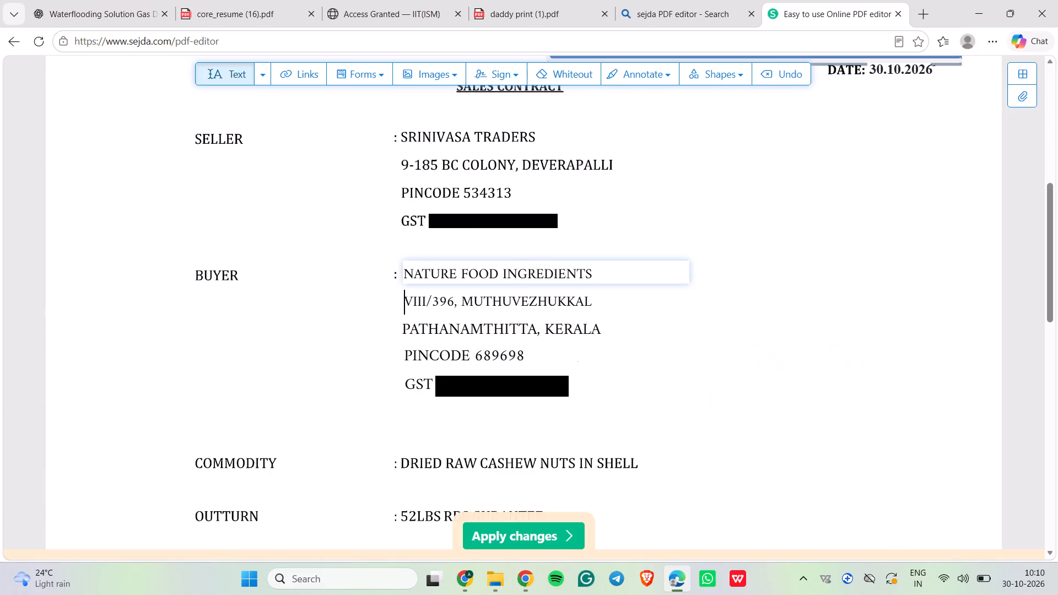
left_click(478, 270)
left_click(490, 354)
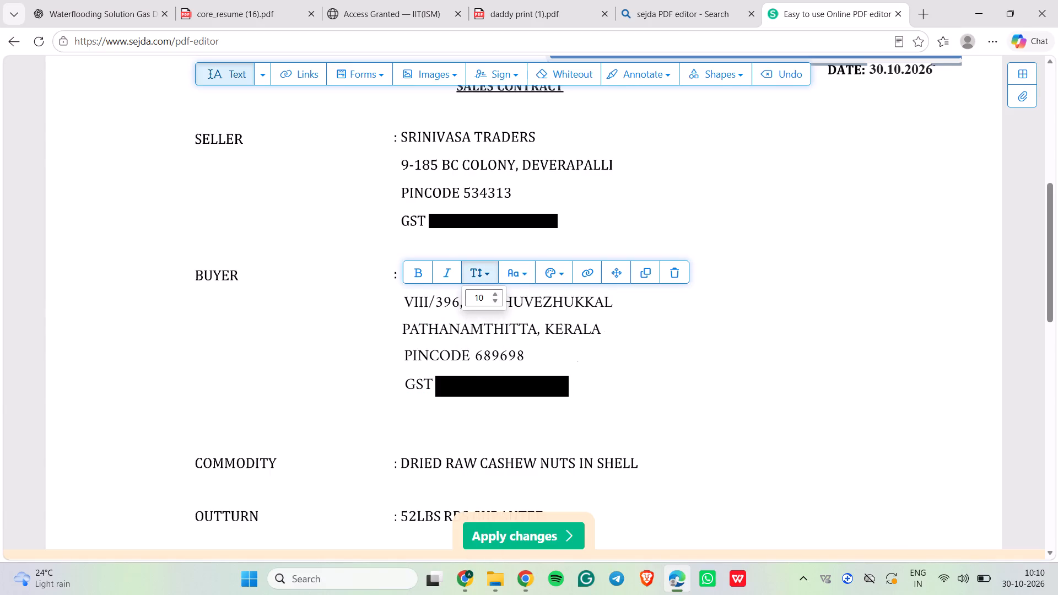
left_click(639, 321)
left_click(527, 273)
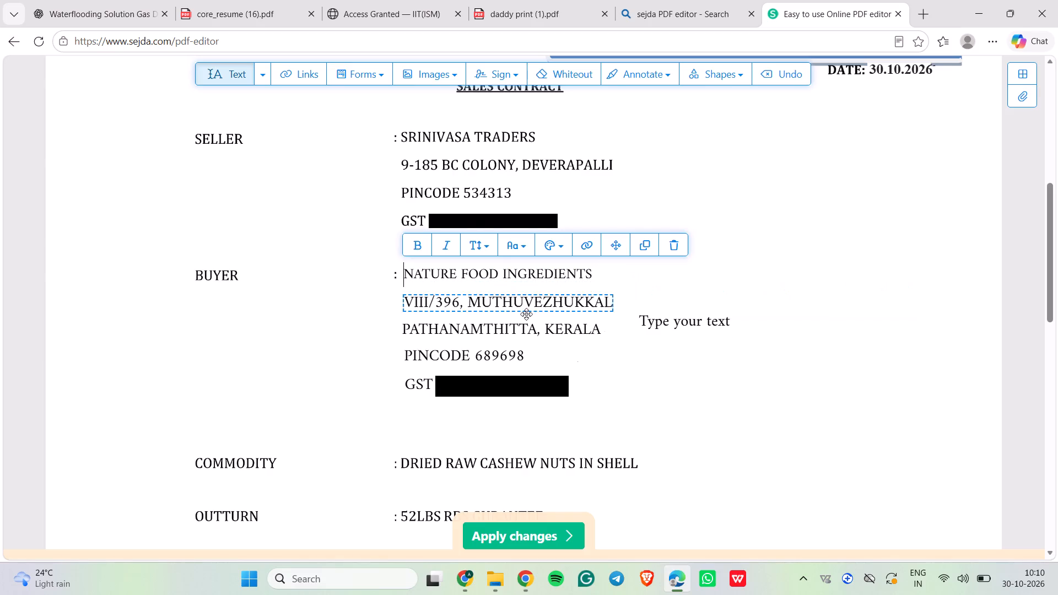
left_click(487, 241)
left_click(488, 331)
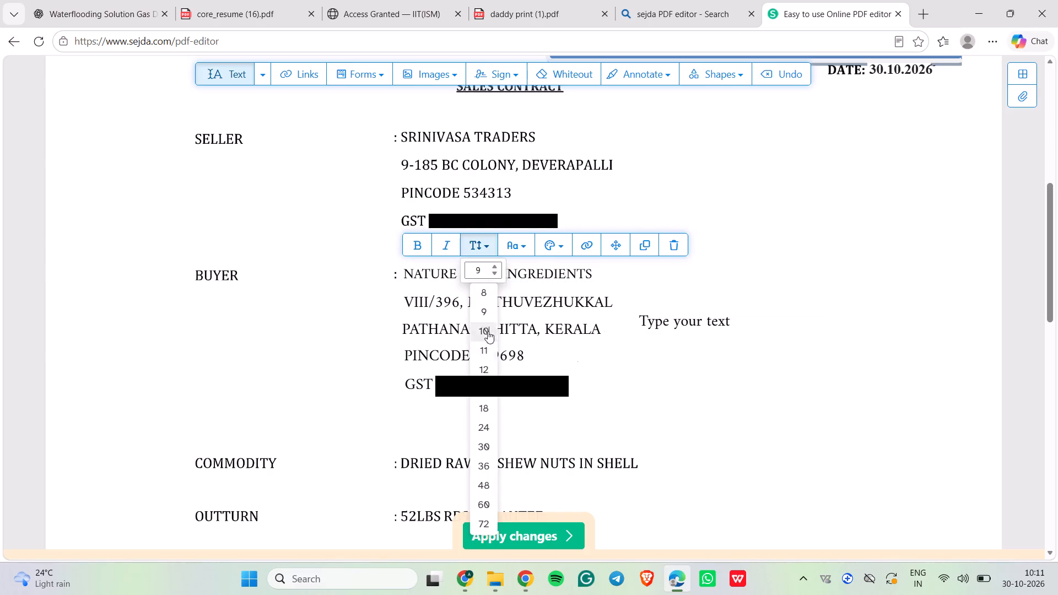
Move the placeholder text box to the blank area beside the seller's address and enter GST as its text.
left_click(697, 324)
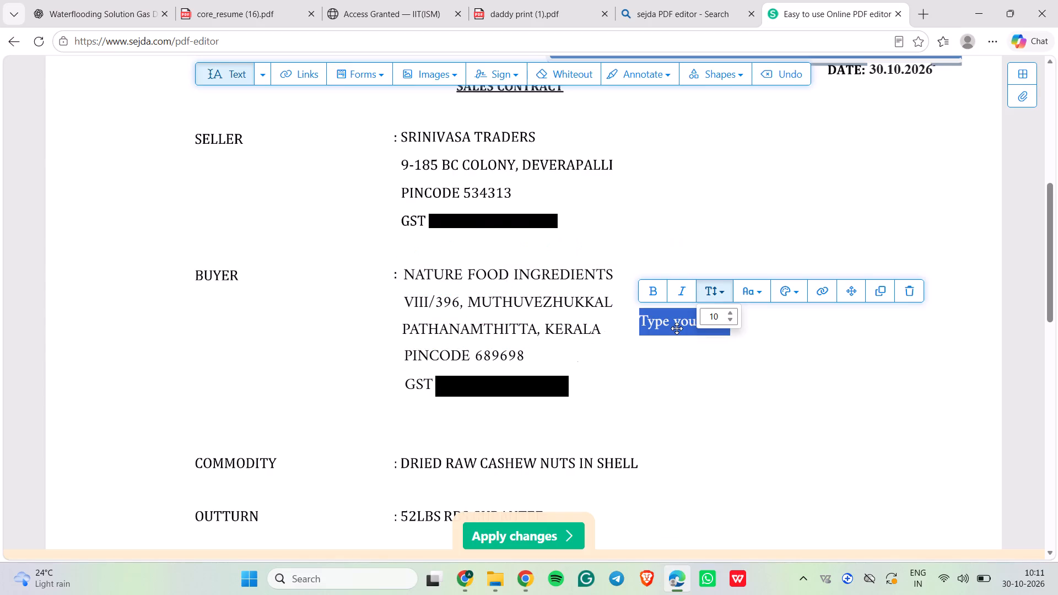
left_click_drag(677, 328, 715, 207)
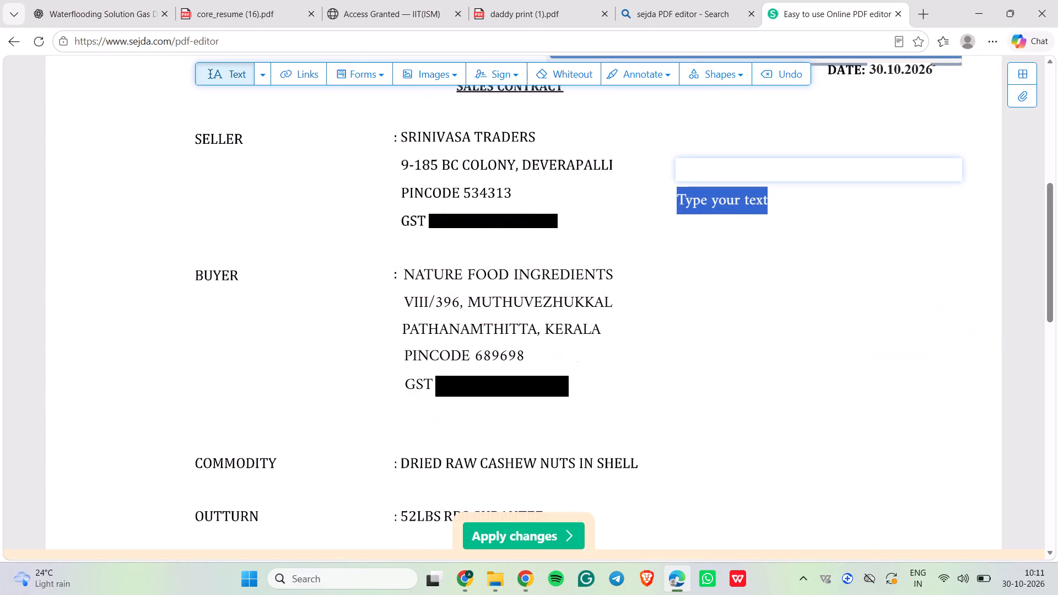
type("GST")
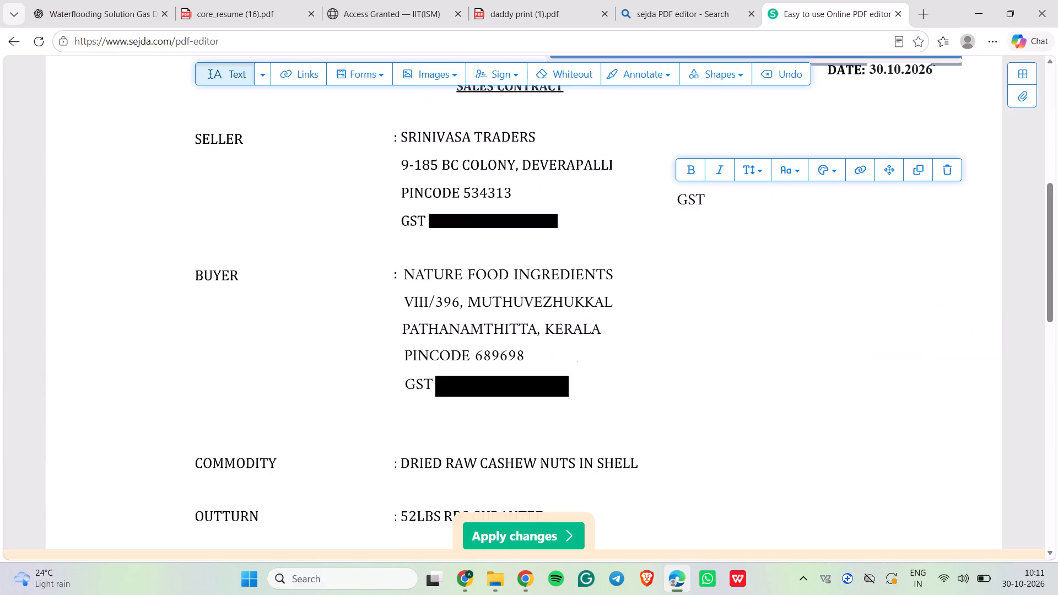
Try Arial on the new GST text beside the seller's address, and set its font to Times New Roman.
left_click(786, 174)
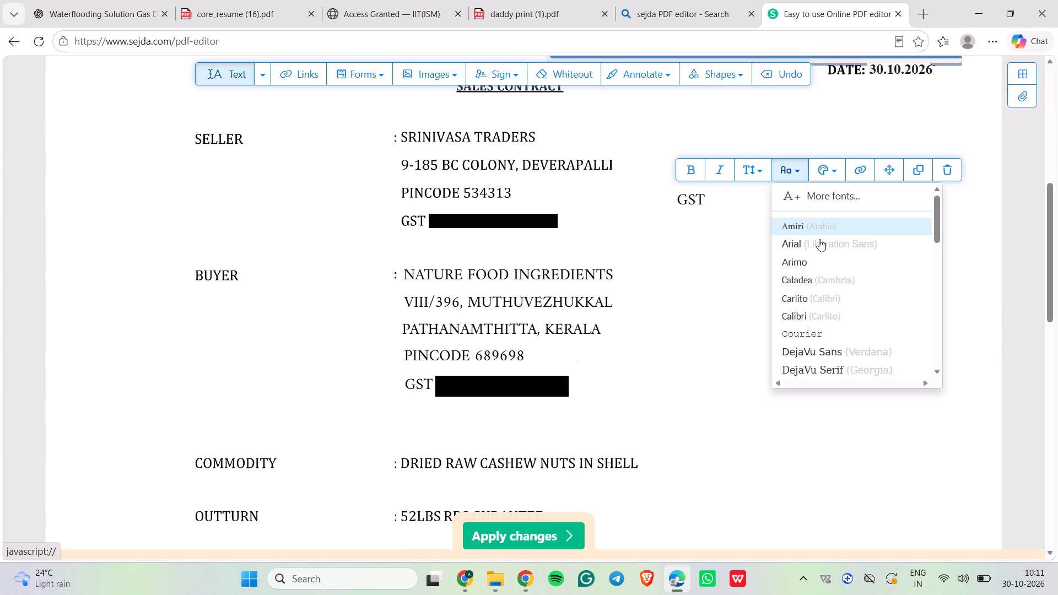
left_click(819, 239)
left_click(790, 178)
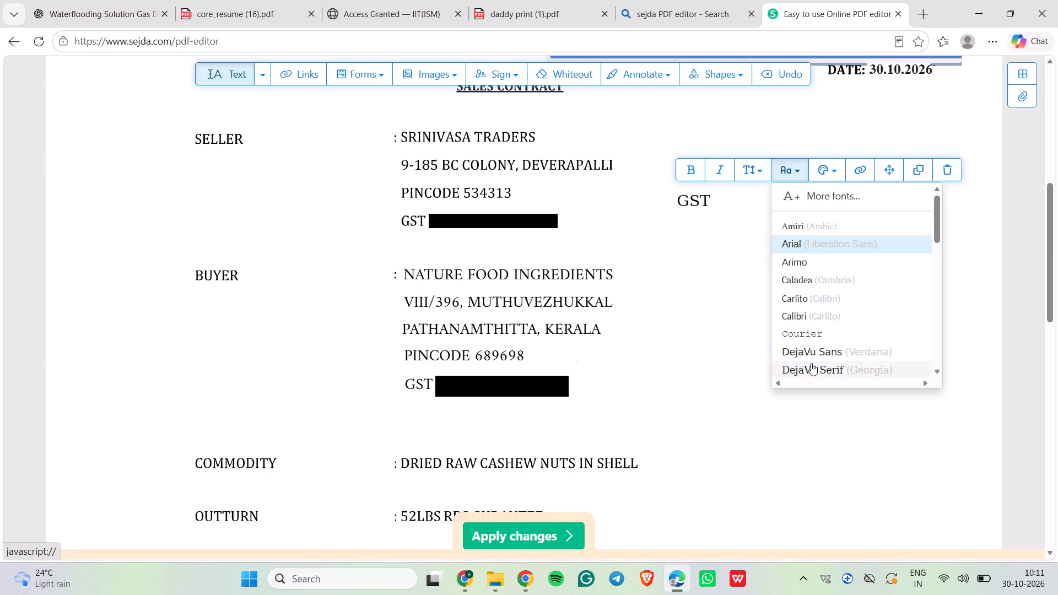
scroll(811, 363, "down", 2)
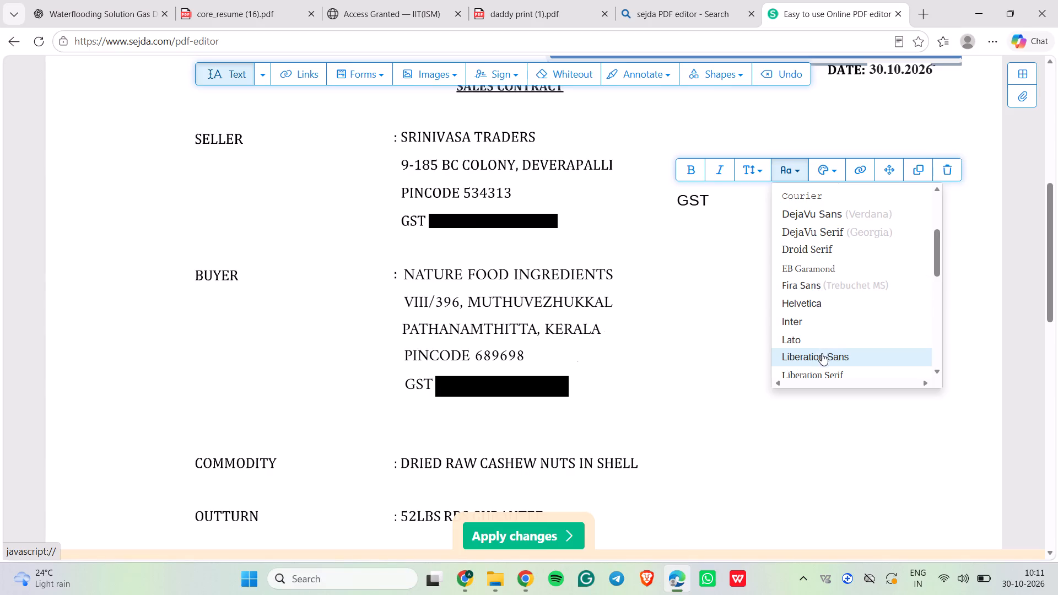
scroll(823, 351, "down", 1)
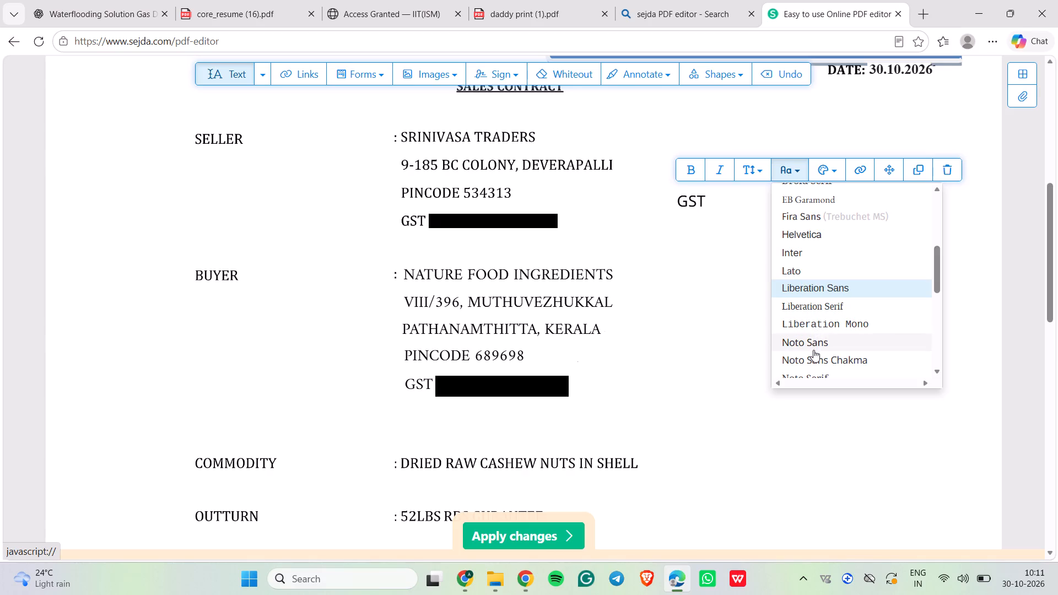
scroll(813, 363, "down", 2)
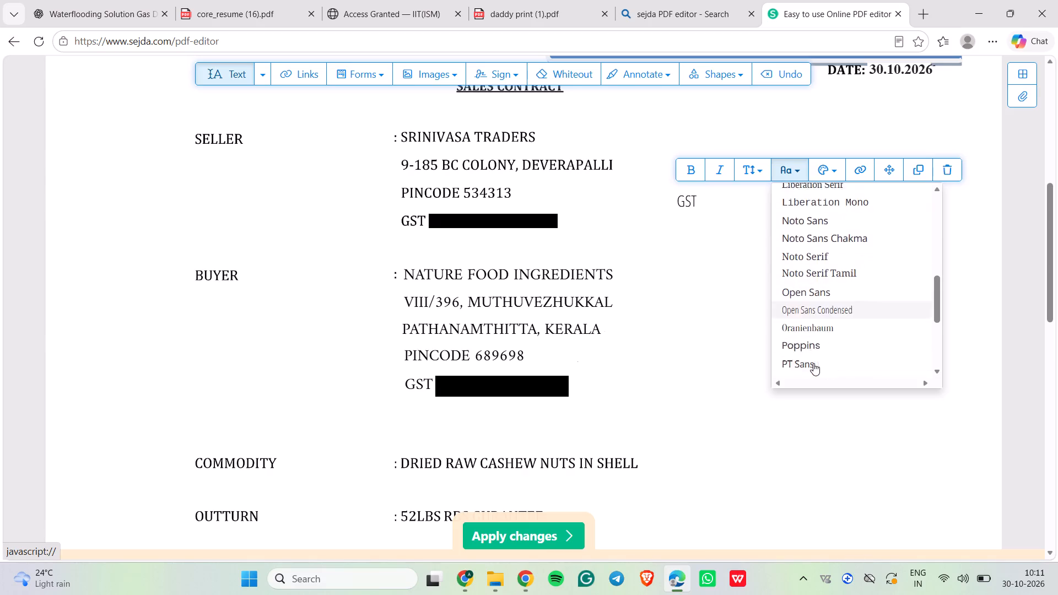
scroll(813, 363, "down", 3)
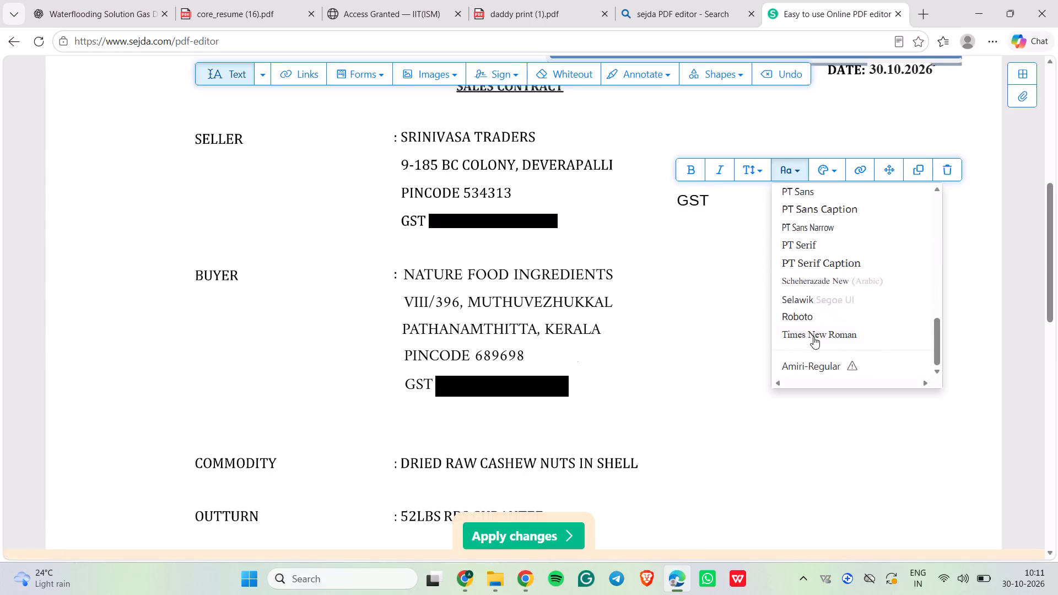
left_click(813, 337)
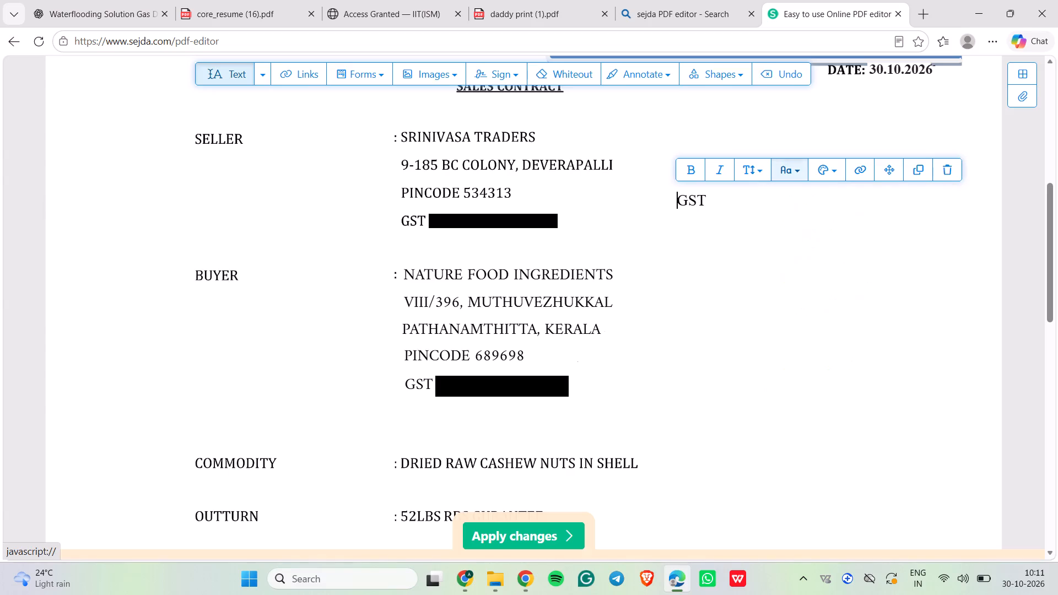
Place the new GST text directly over the seller's printed GST label and set its font size to 9.
left_click(887, 172)
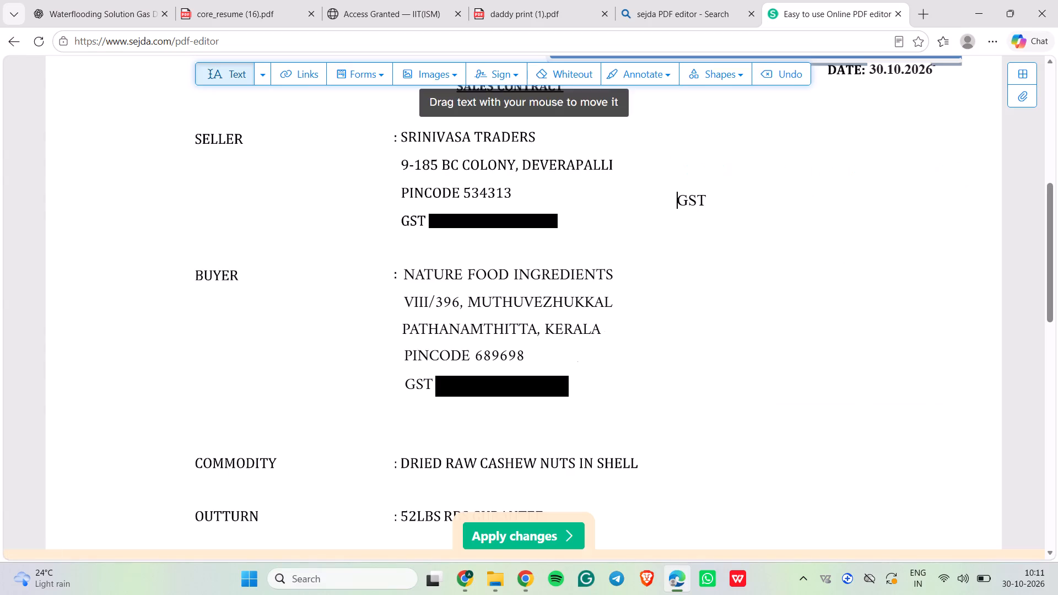
left_click_drag(690, 200, 414, 225)
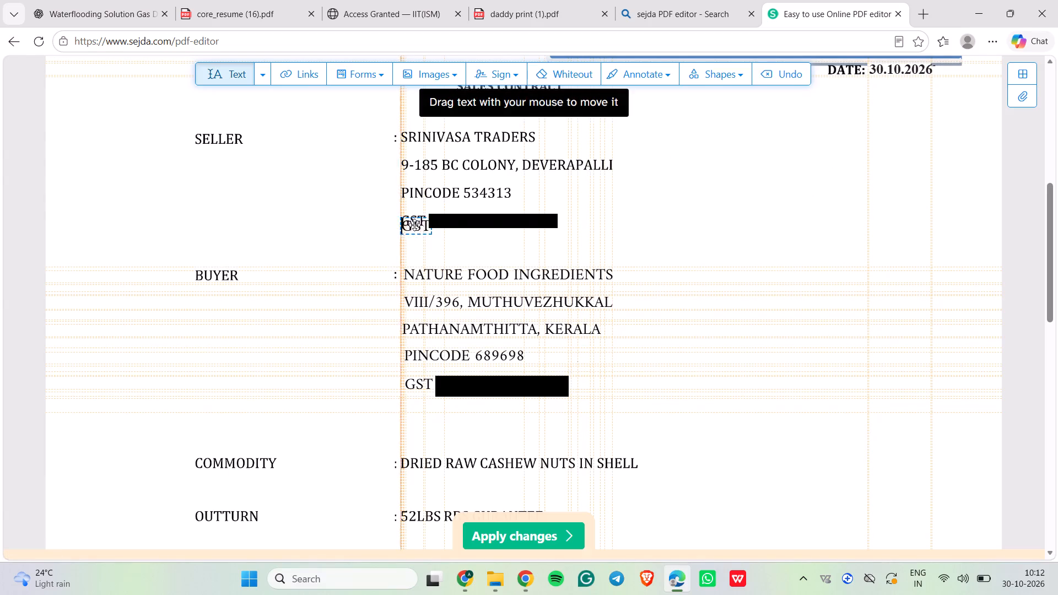
left_click_drag(414, 225, 413, 220)
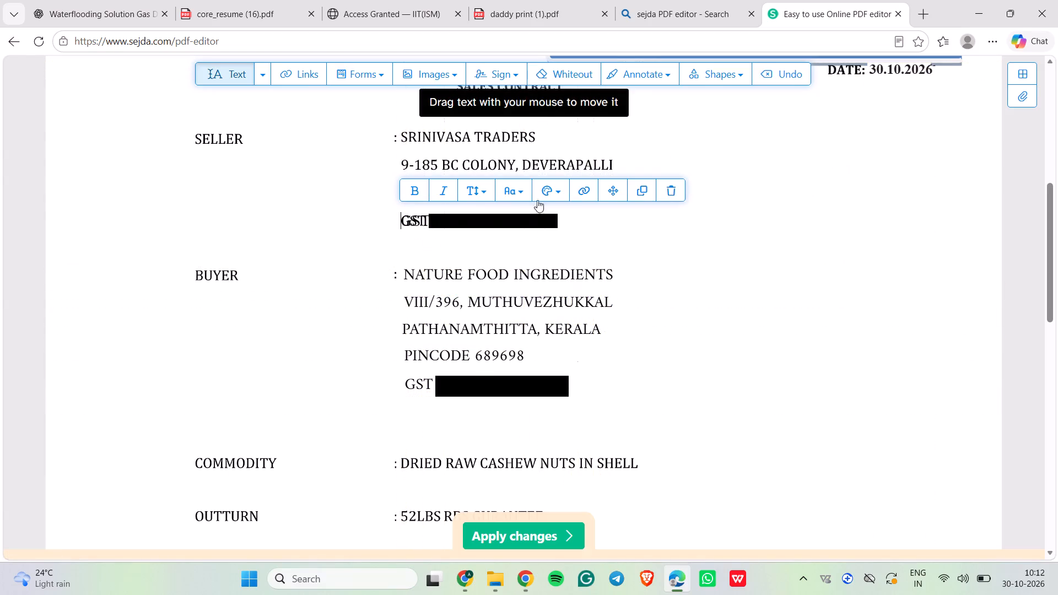
left_click(483, 191)
left_click(485, 254)
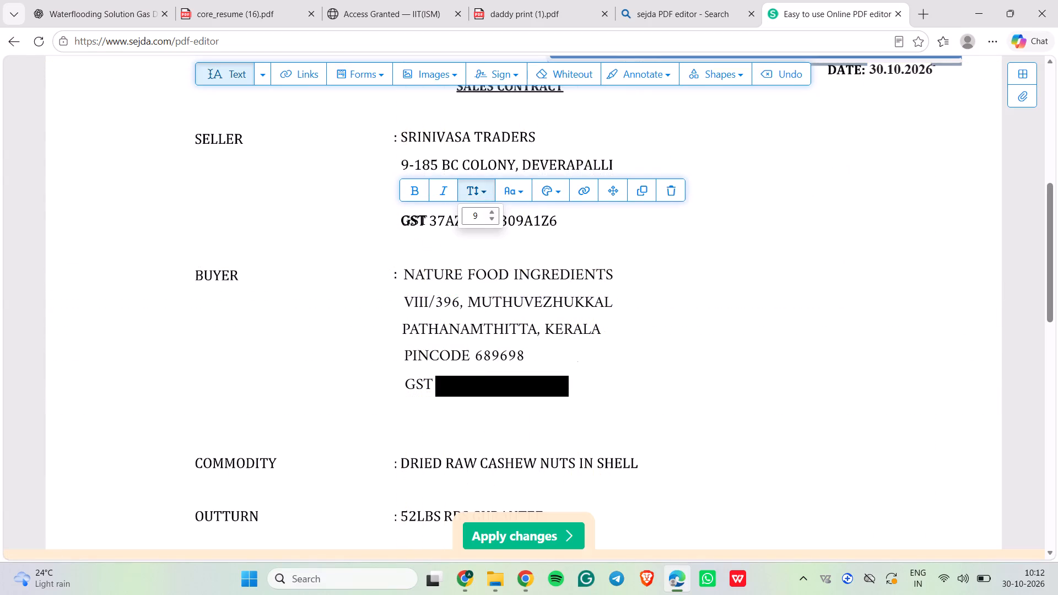
left_click(413, 223)
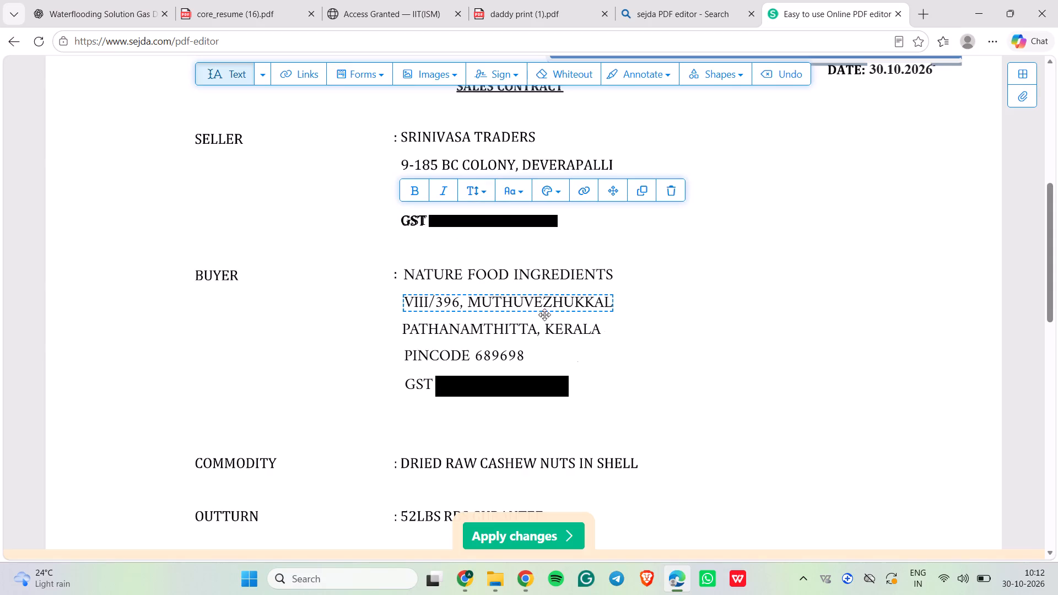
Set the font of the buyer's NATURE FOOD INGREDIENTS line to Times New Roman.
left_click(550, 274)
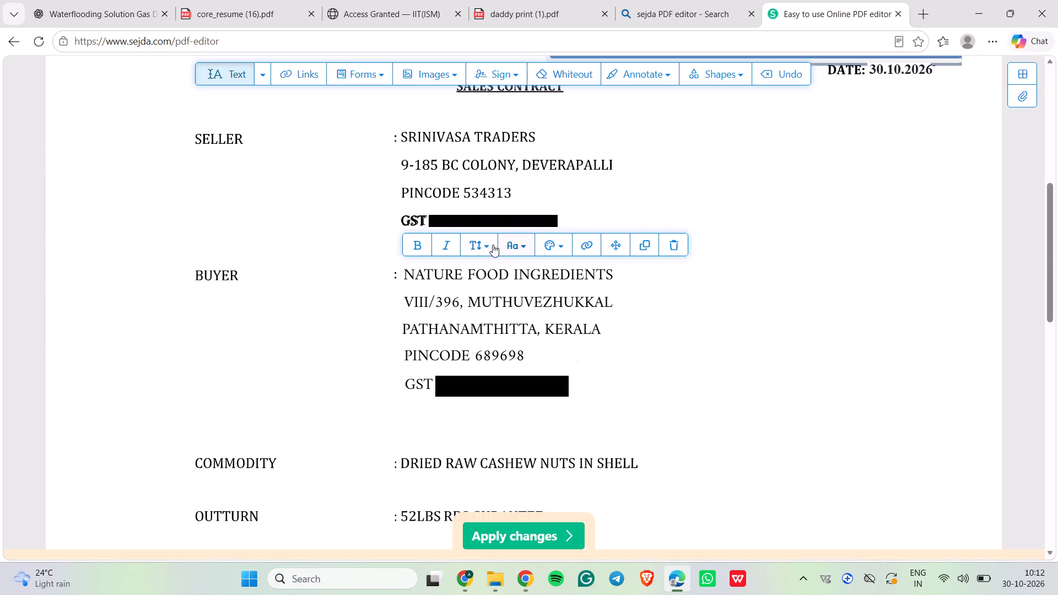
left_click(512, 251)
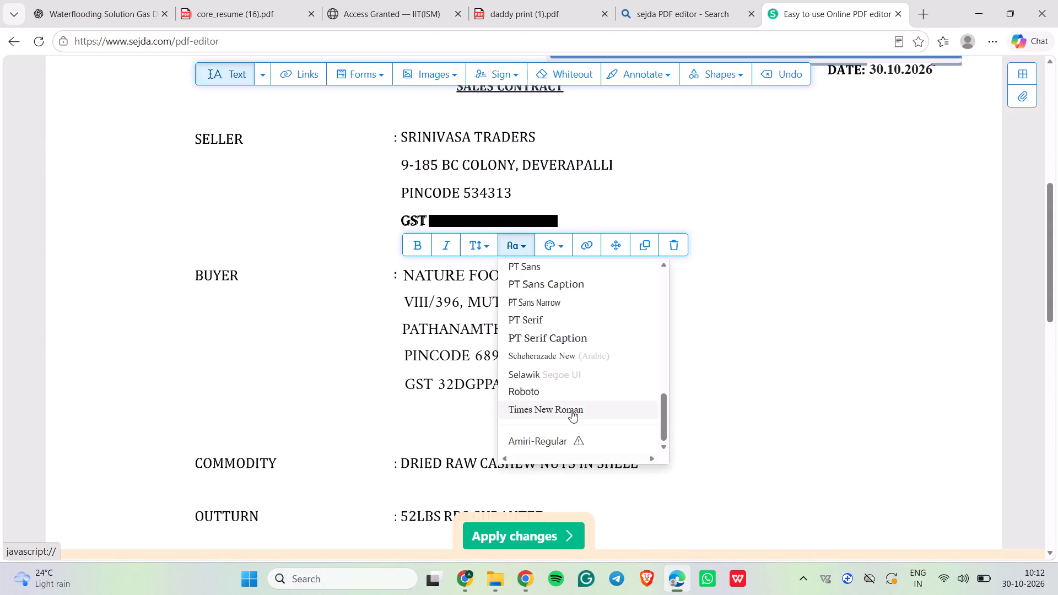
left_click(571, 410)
Set the buyer's locality line, directly below the company name, to Times New Roman at font size 9.
left_click(466, 309)
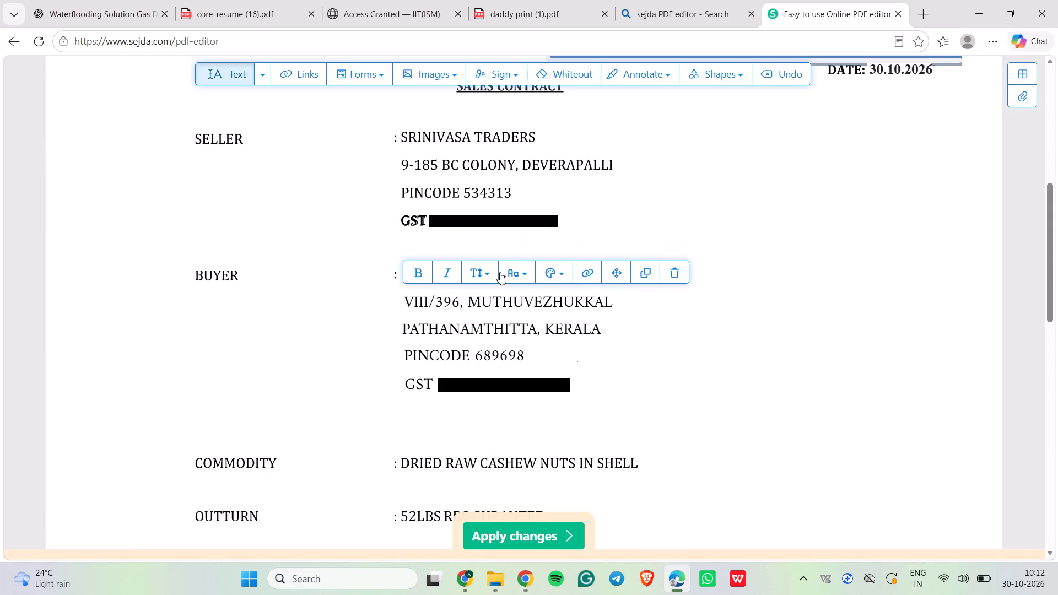
left_click(514, 277)
left_click(549, 430)
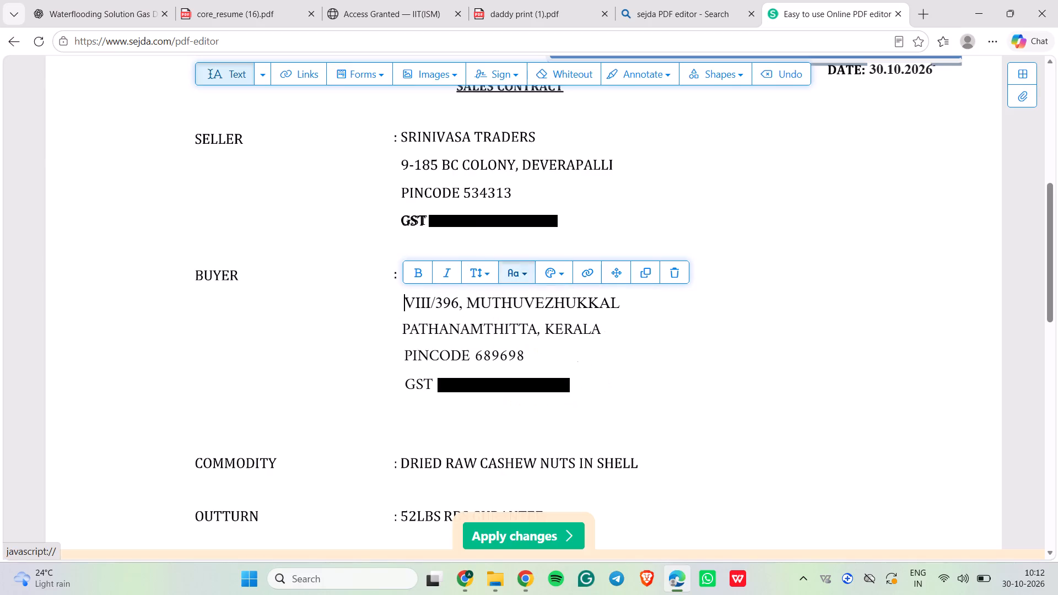
left_click(479, 273)
left_click(484, 337)
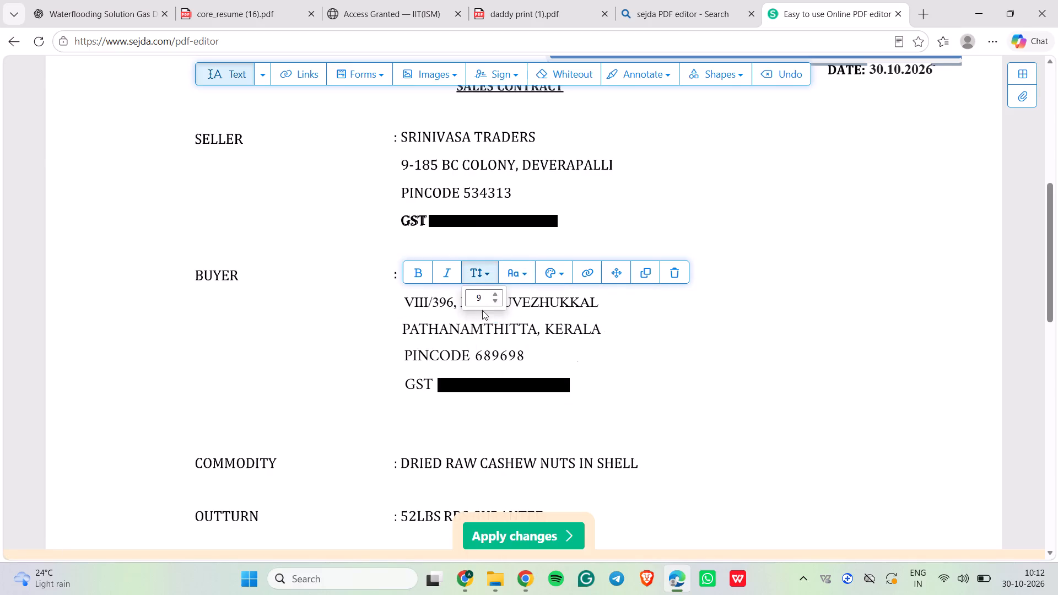
Set the buyer's district and state line to Times New Roman at font size 9.
left_click(539, 331)
left_click(514, 295)
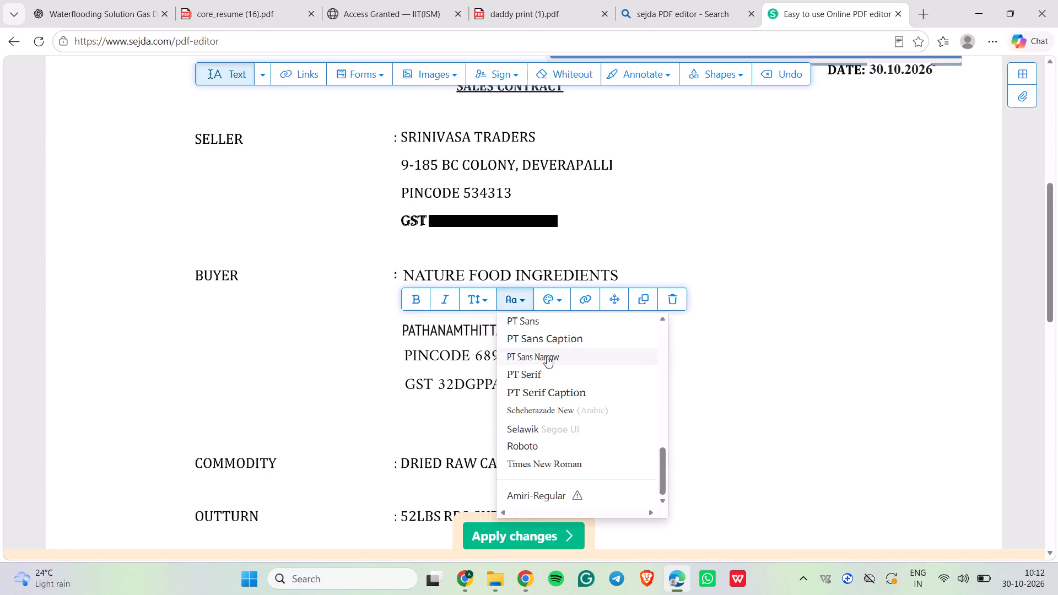
left_click(563, 459)
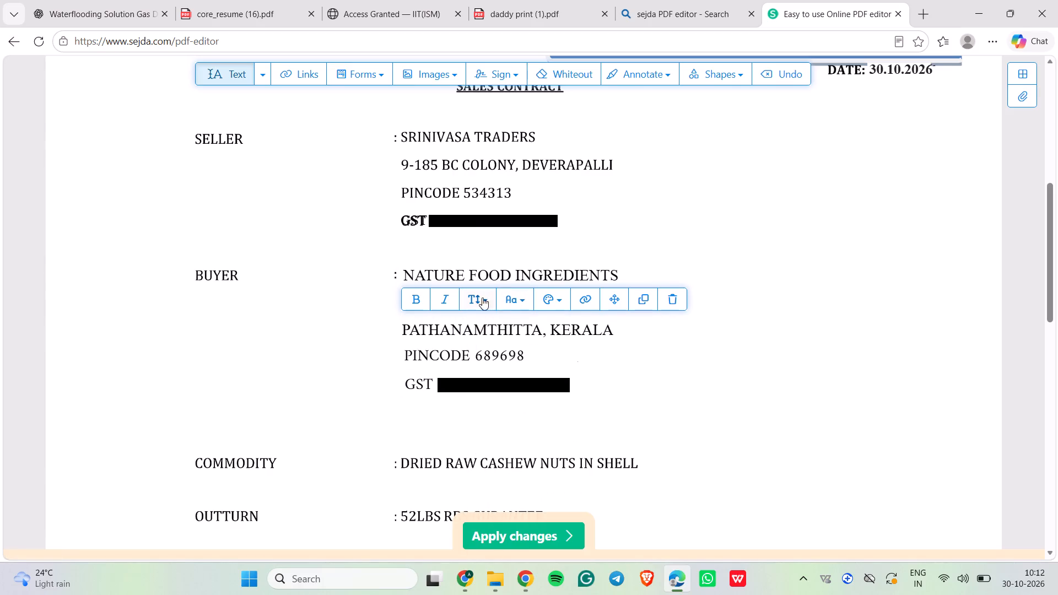
left_click(482, 297)
left_click(489, 362)
Set the buyer's PINCODE line to Times New Roman at font size 9.
left_click(487, 359)
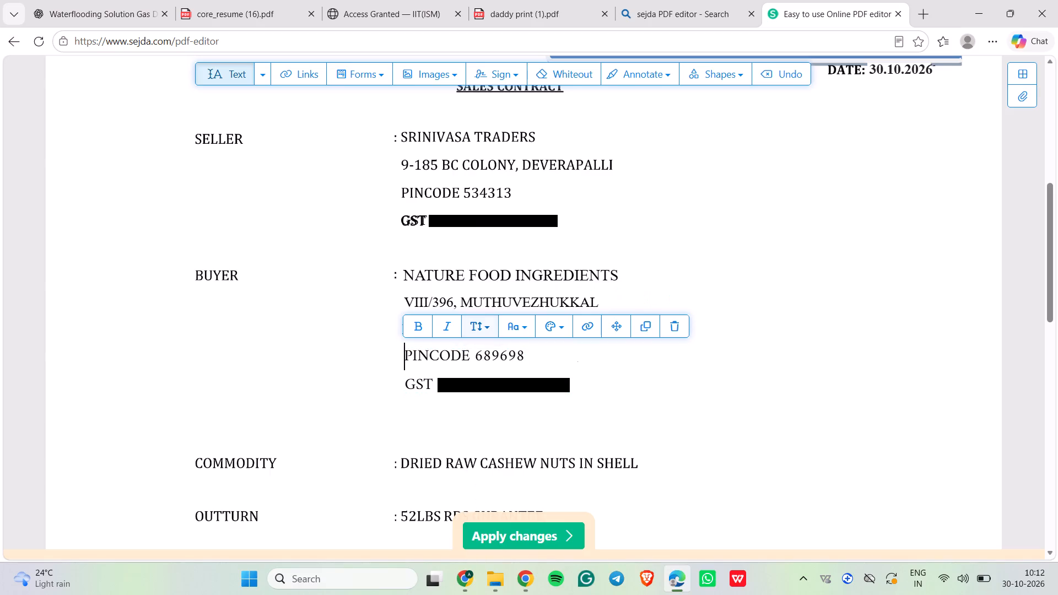
left_click(523, 330)
left_click(542, 489)
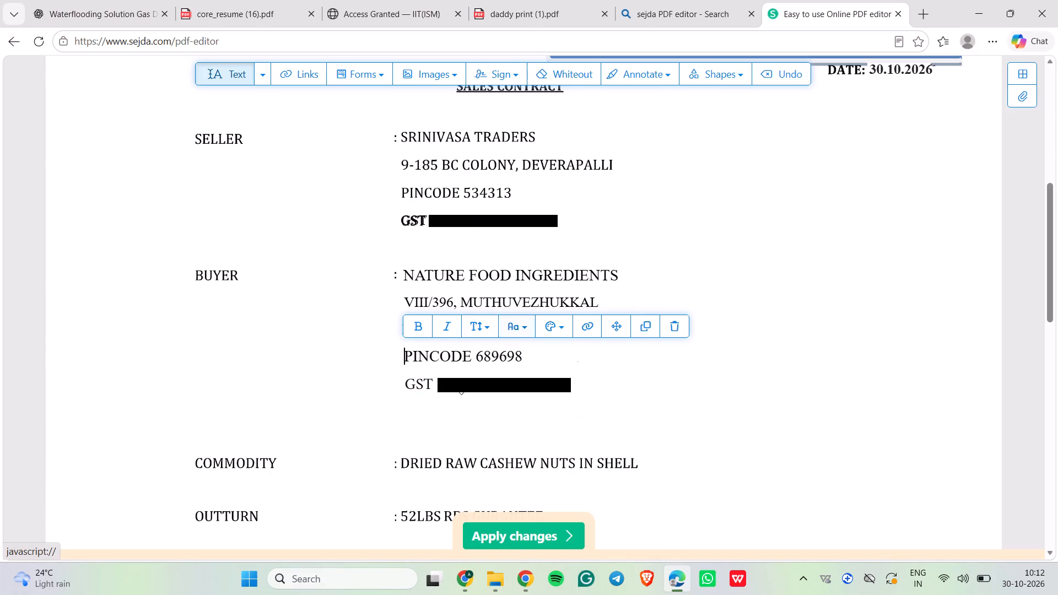
left_click(478, 325)
left_click(485, 387)
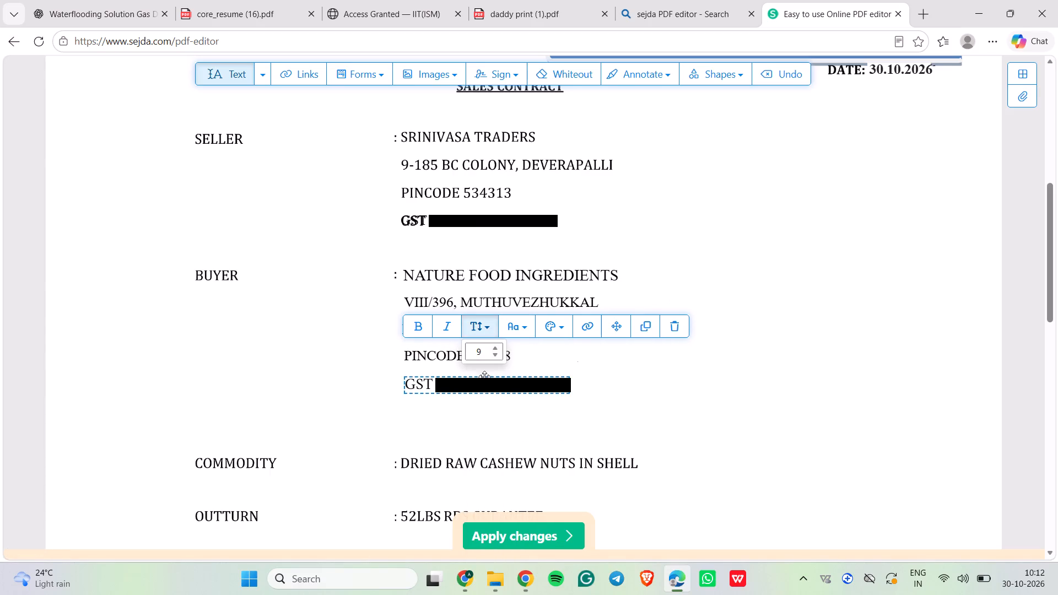
Set the buyer's GST line to Times New Roman at font size 9.
left_click(487, 390)
left_click(516, 350)
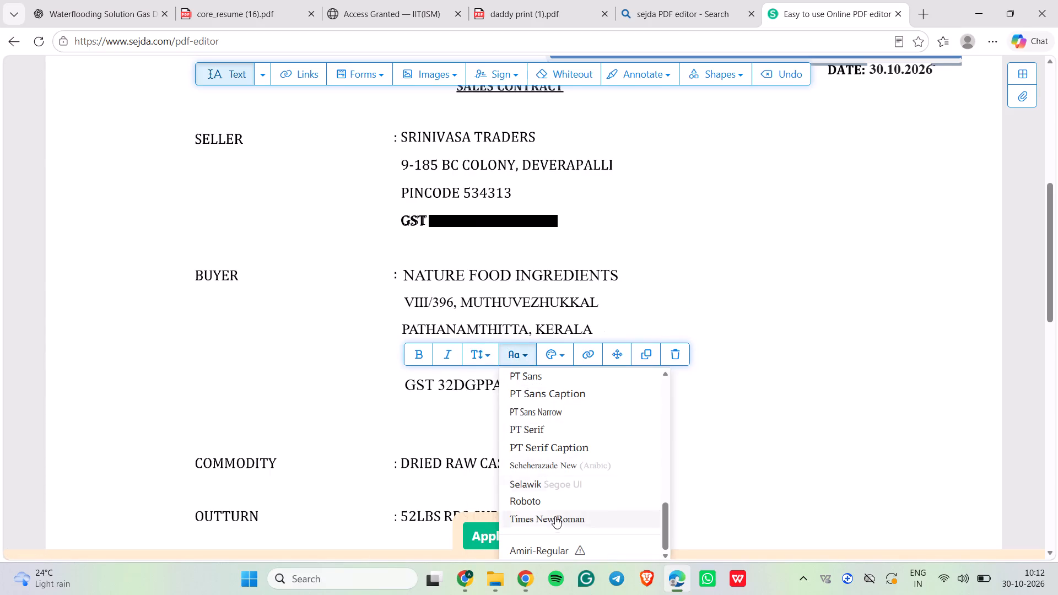
left_click(554, 518)
left_click(475, 359)
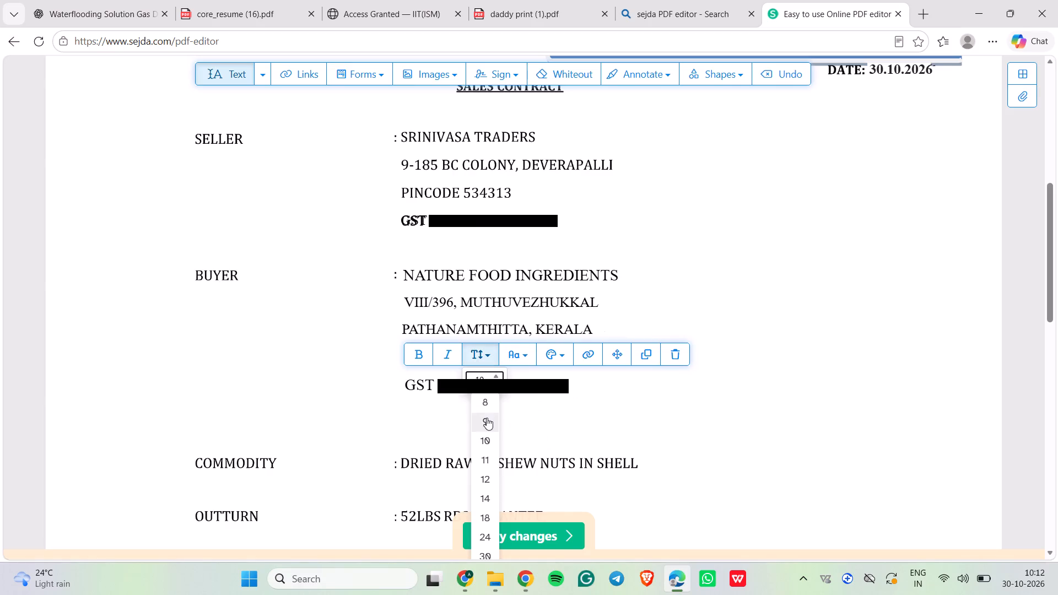
left_click(487, 418)
Set the font size of the buyer's NATURE FOOD INGREDIENTS line to 9.
left_click(465, 278)
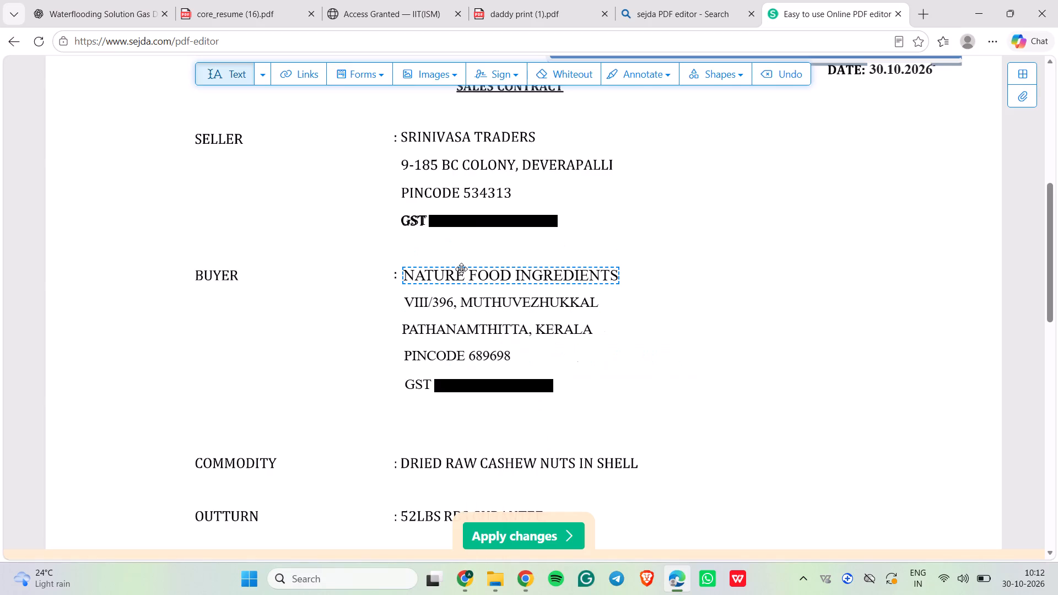
left_click(461, 269)
left_click(481, 244)
left_click(489, 311)
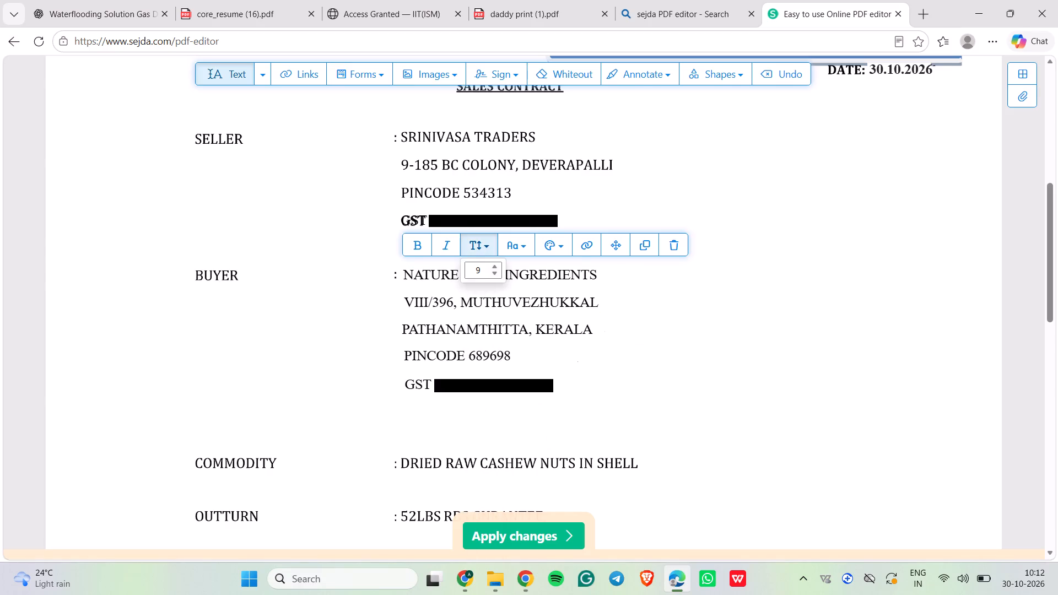
left_click(521, 244)
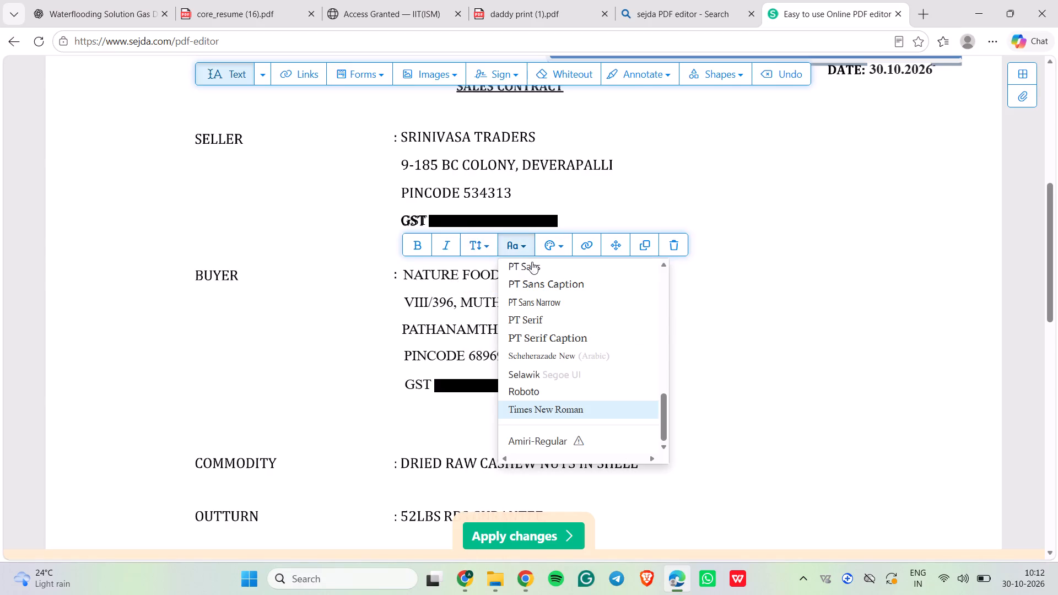
left_click(763, 353)
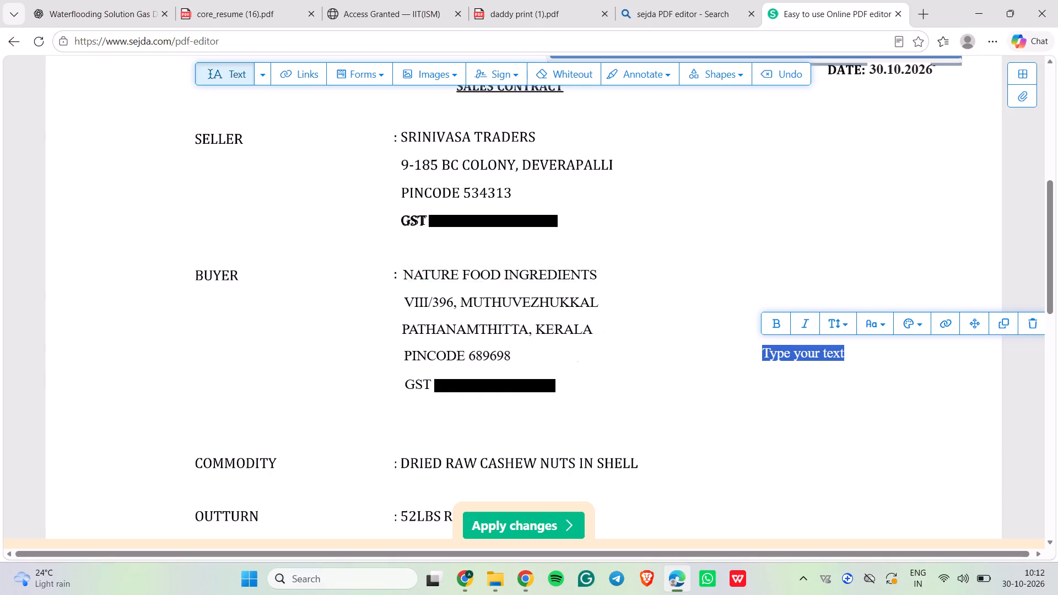
left_click(1042, 325)
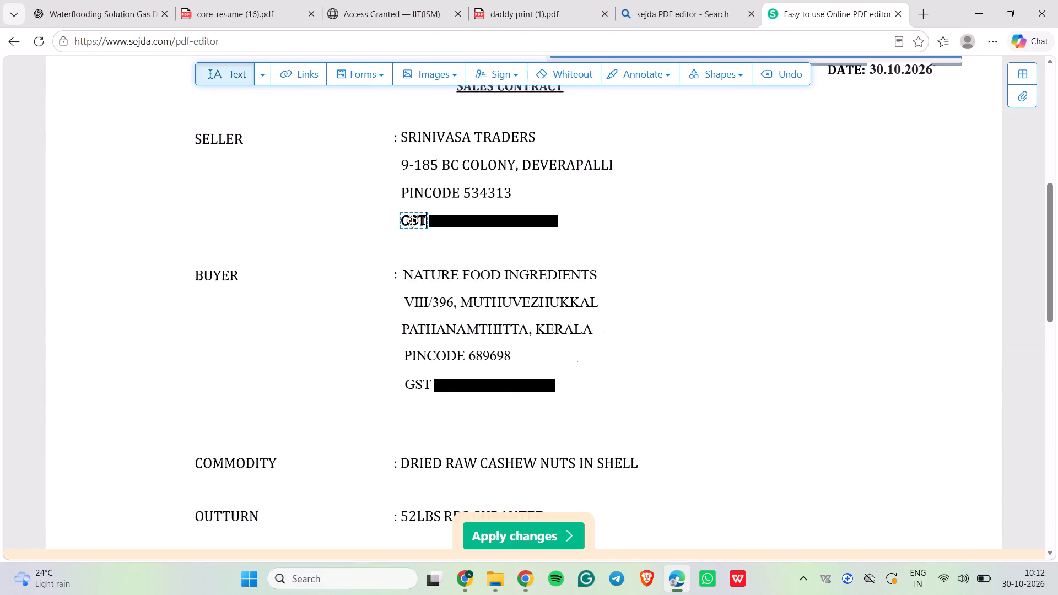
Pull the added GST text off the seller's printed GST label and delete it.
left_click_drag(412, 221, 715, 253)
left_click(975, 225)
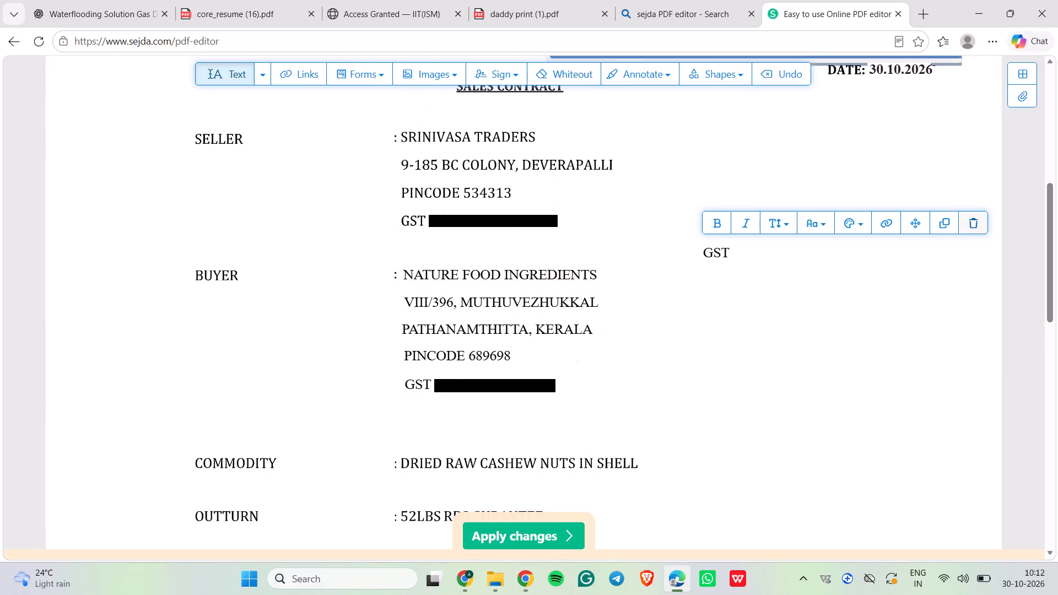
Nudge the buyer's locality line slightly left to align its start with the surrounding address lines.
left_click(450, 300)
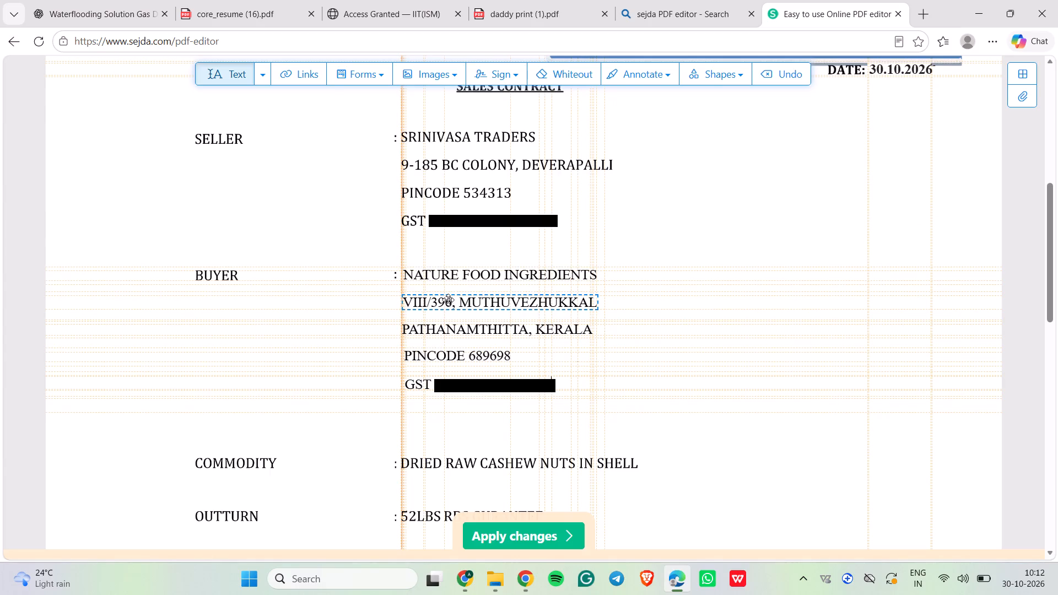
left_click(792, 336)
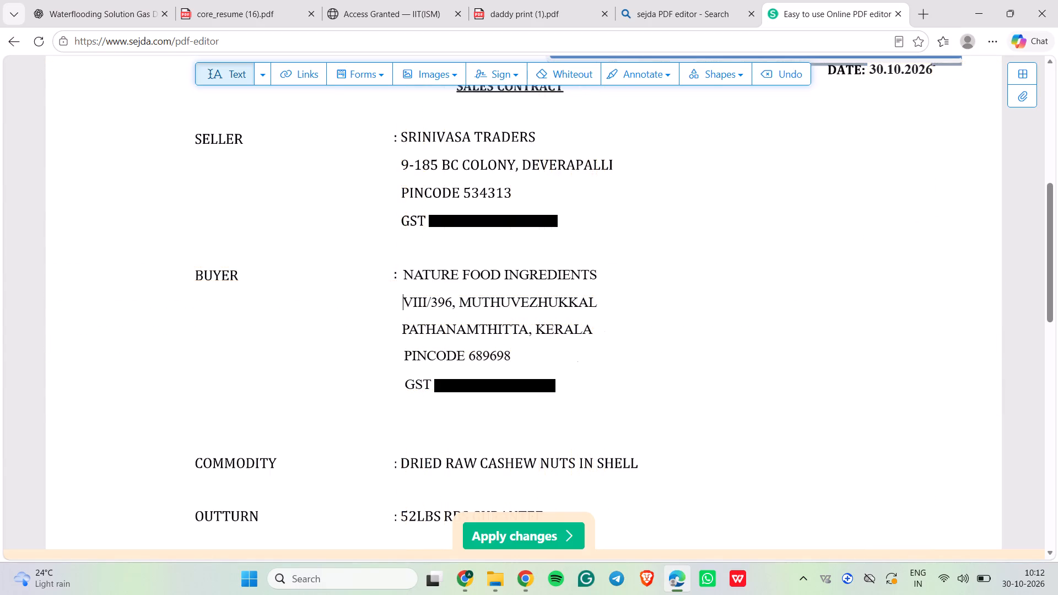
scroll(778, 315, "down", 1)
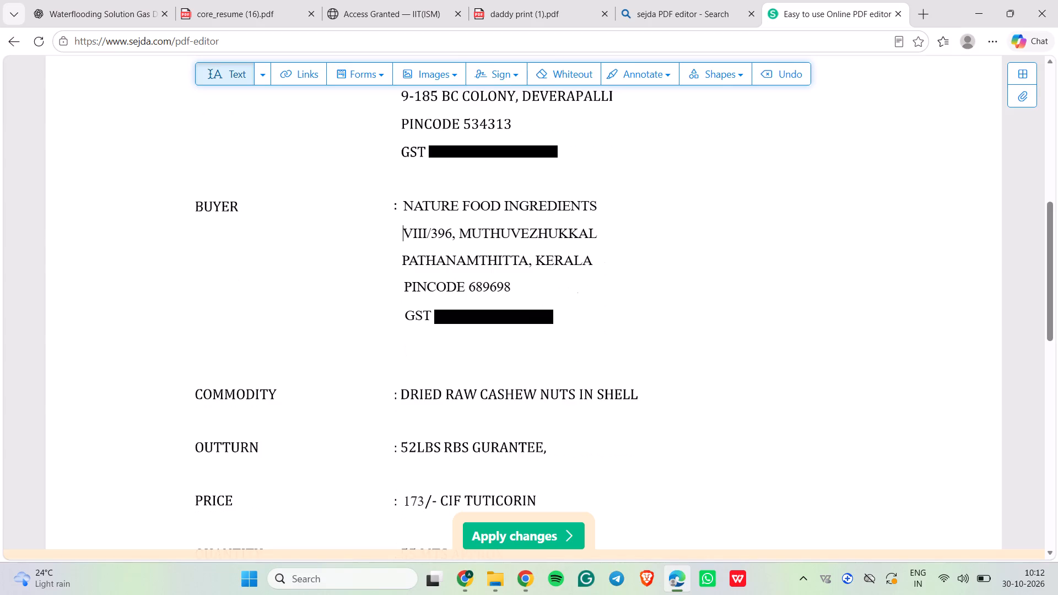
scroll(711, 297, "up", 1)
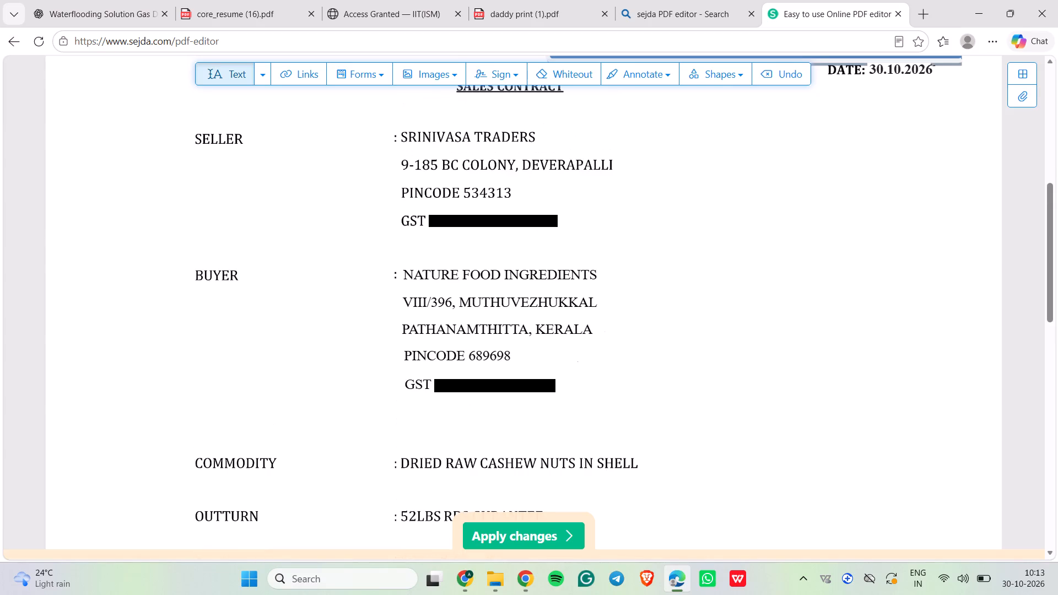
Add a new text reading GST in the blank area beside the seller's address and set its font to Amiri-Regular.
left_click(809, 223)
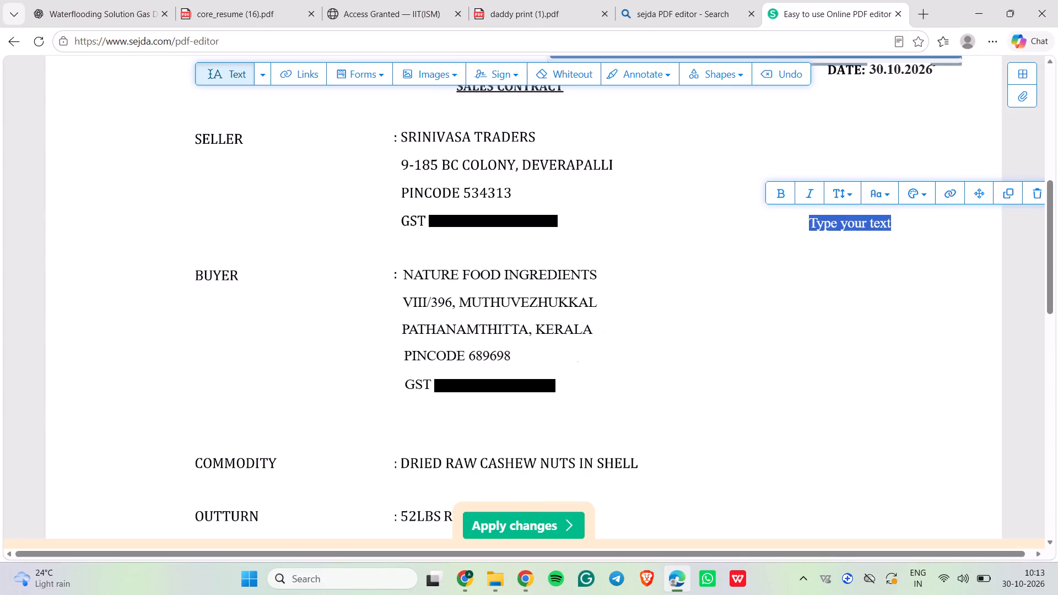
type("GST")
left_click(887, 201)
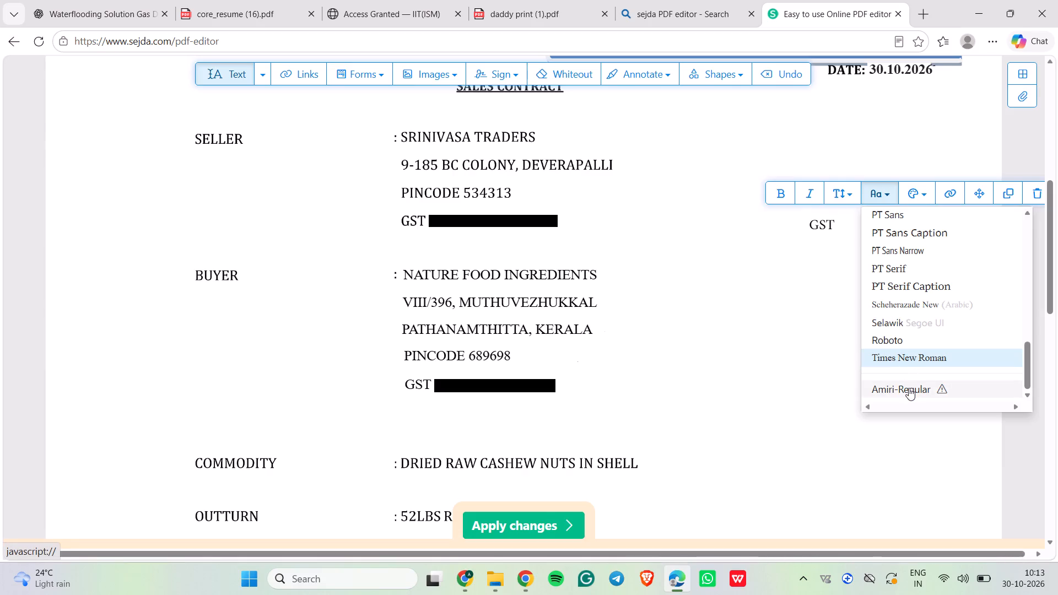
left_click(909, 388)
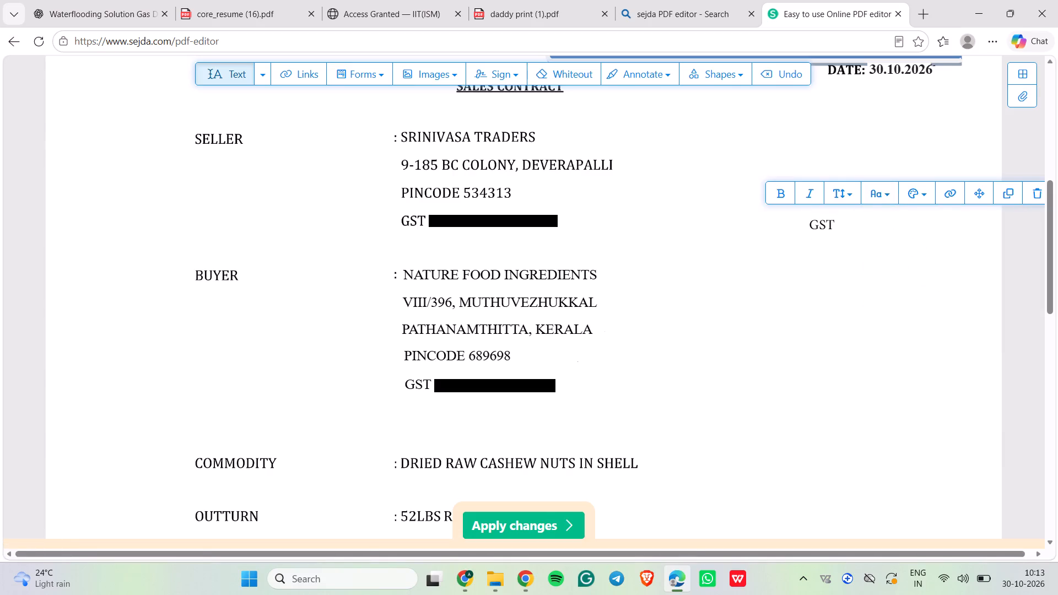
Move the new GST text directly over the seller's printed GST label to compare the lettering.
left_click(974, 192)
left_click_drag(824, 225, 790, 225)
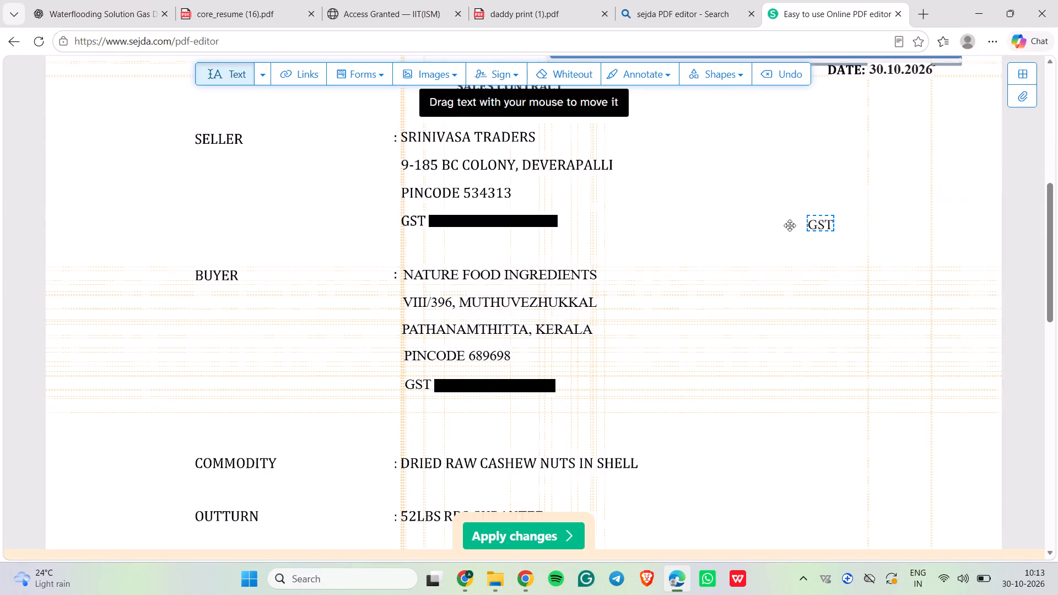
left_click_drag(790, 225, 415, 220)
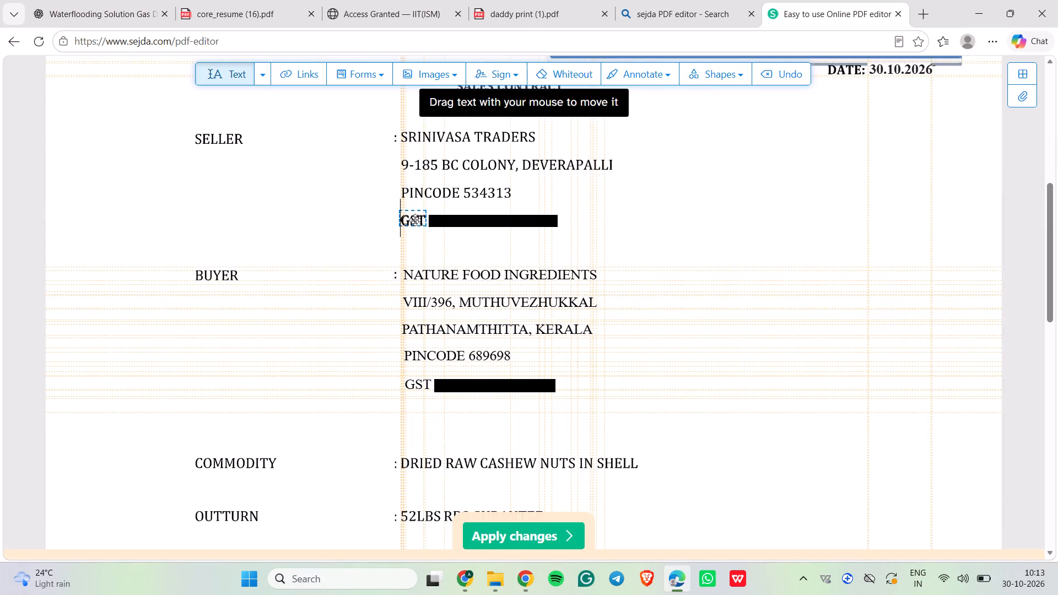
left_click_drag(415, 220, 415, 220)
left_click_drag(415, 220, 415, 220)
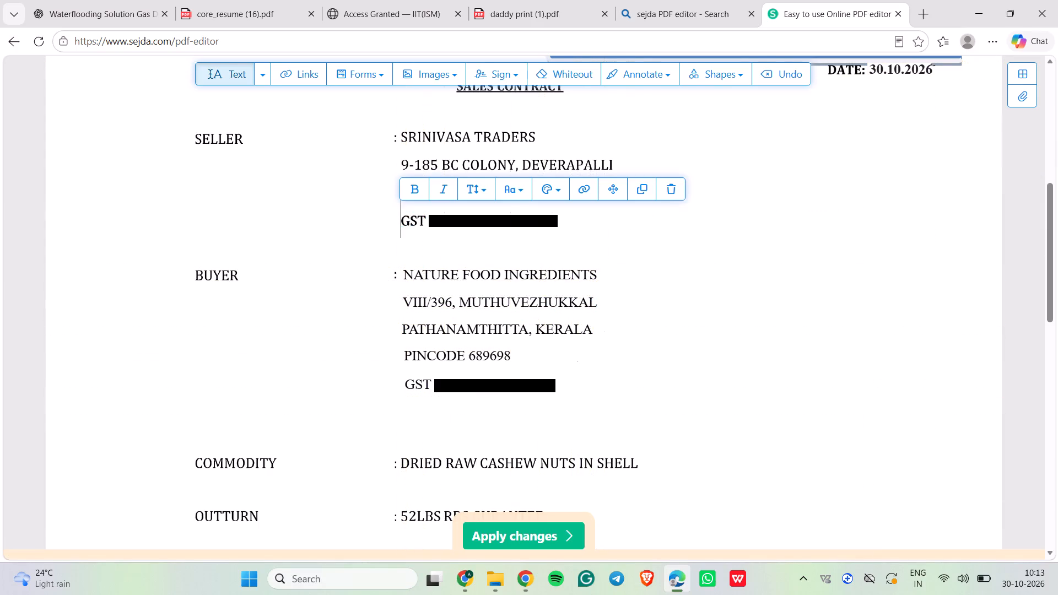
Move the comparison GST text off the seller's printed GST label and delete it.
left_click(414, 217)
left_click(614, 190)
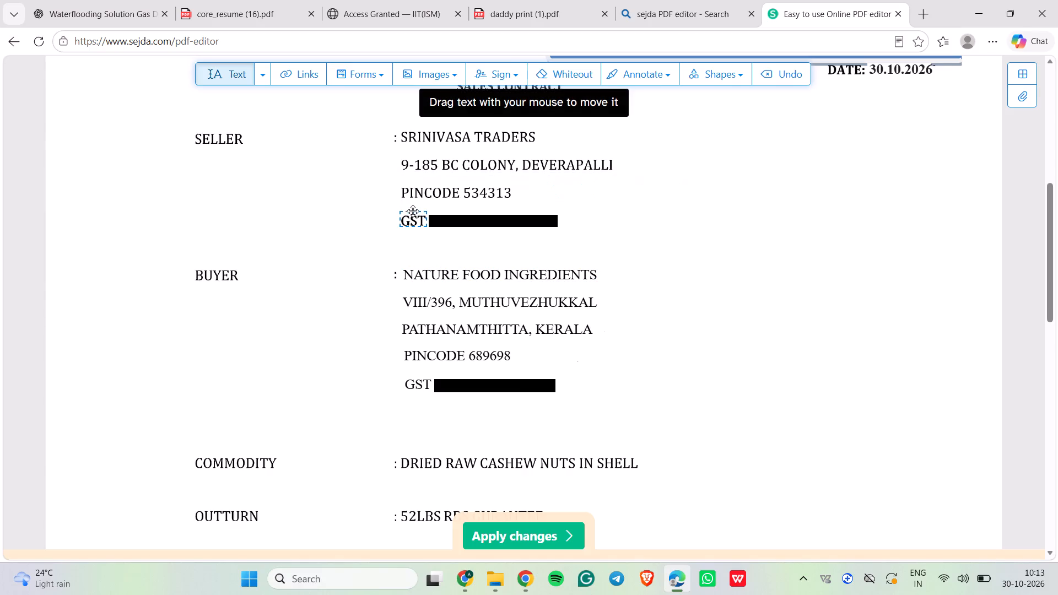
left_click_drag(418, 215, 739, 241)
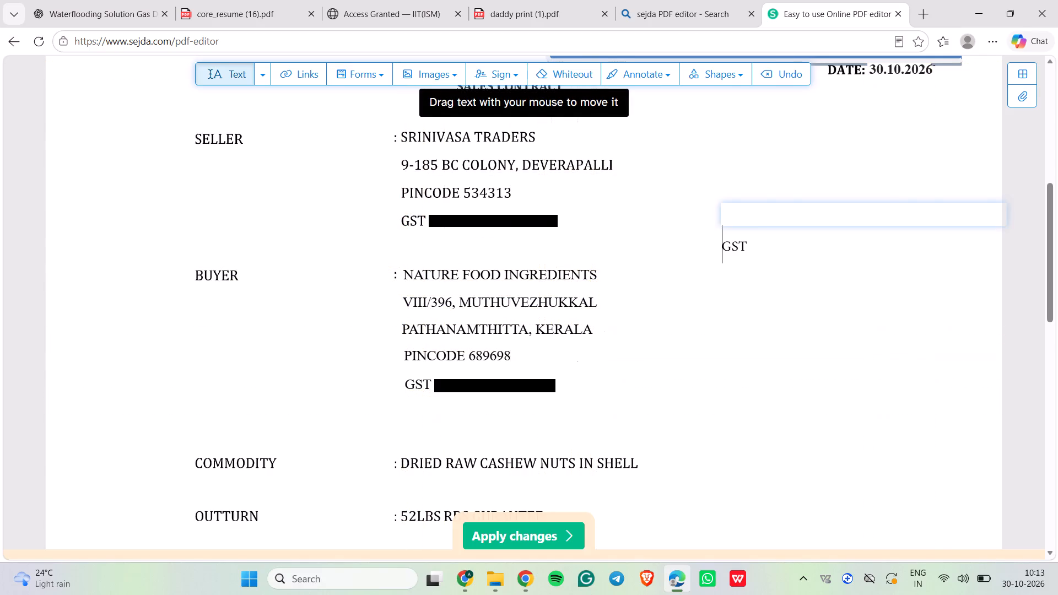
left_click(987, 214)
Set the font of the buyer's NATURE FOOD INGREDIENTS line to Amiri-Regular.
left_click(559, 282)
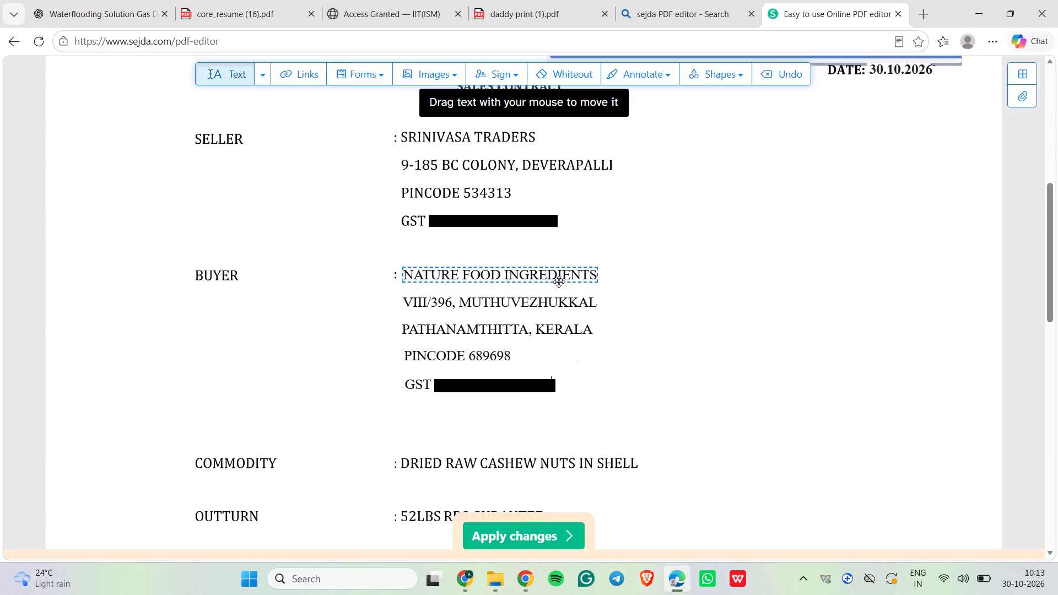
left_click(520, 238)
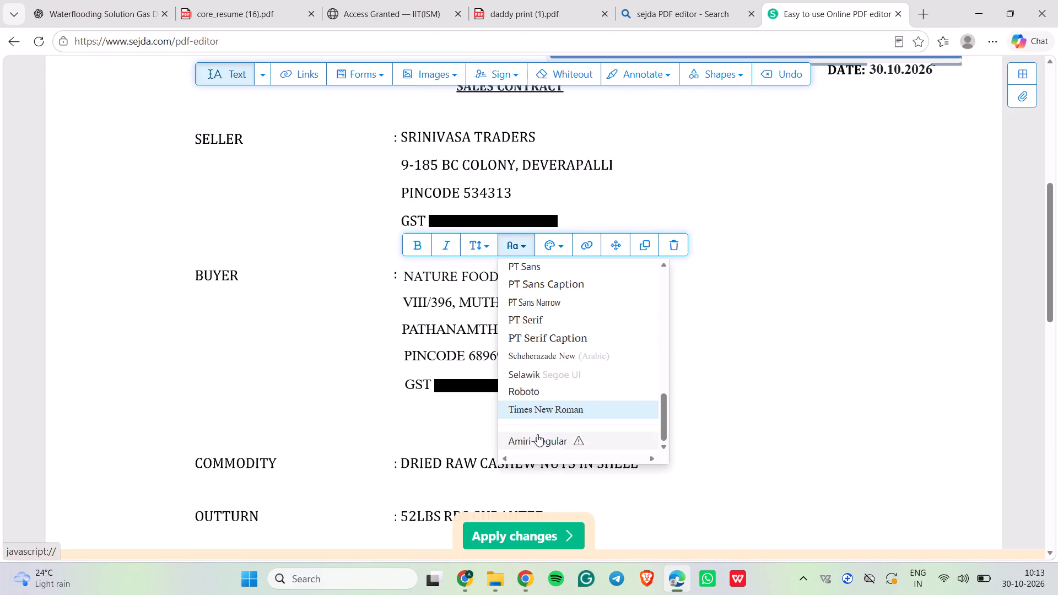
left_click(537, 434)
left_click(496, 301)
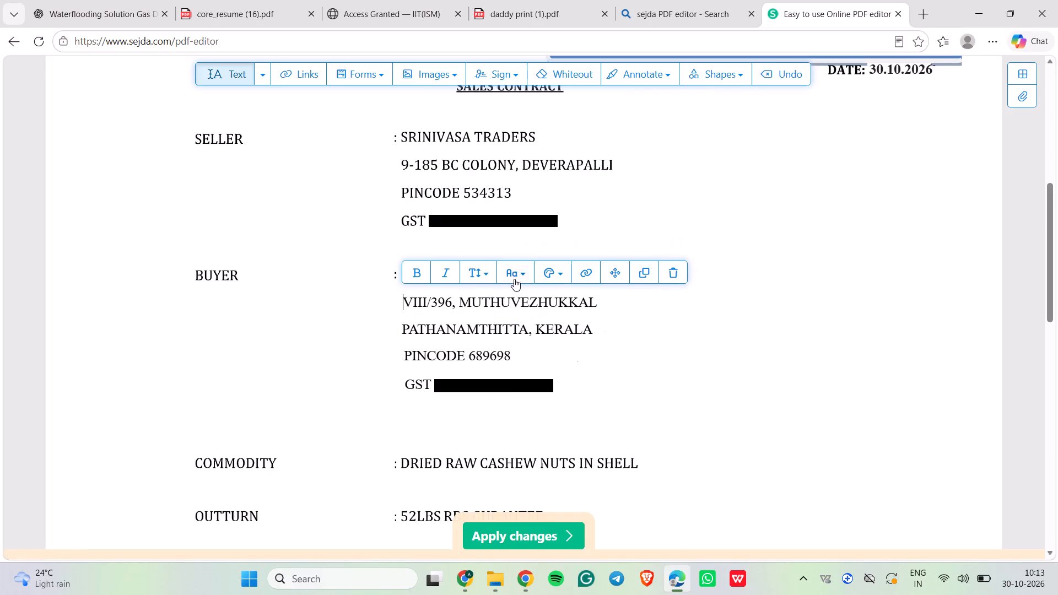
left_click(762, 365)
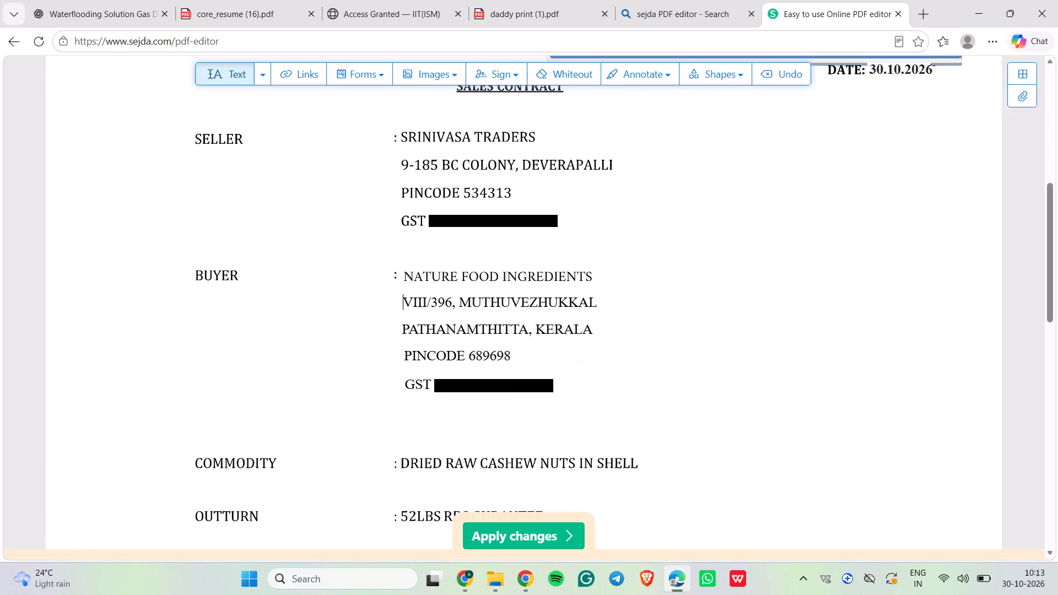
Add a new text box in the blank area beside the seller's address and open its font choices.
left_click(782, 253)
left_click(880, 227)
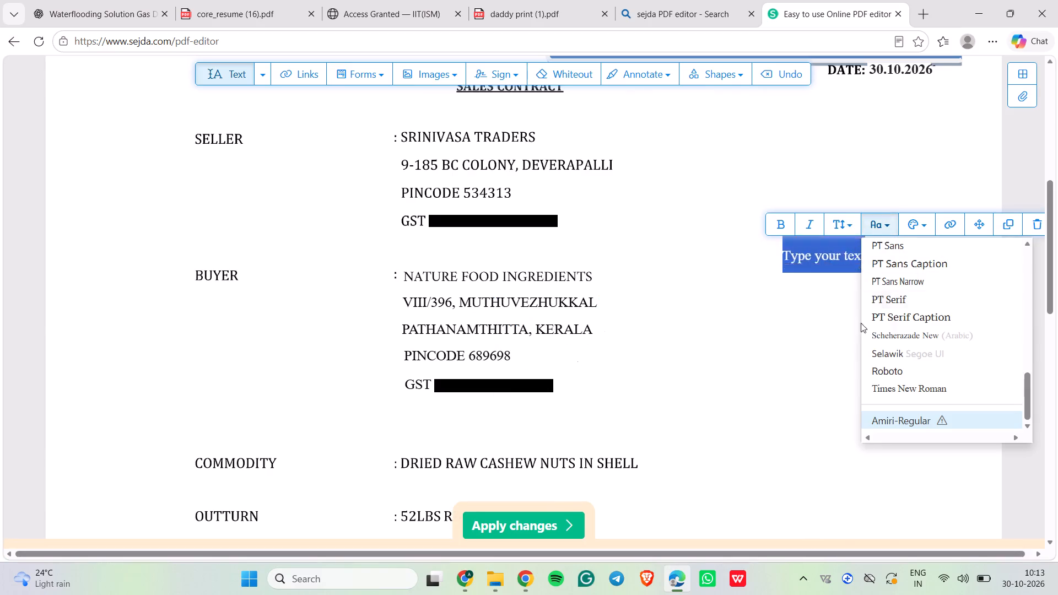